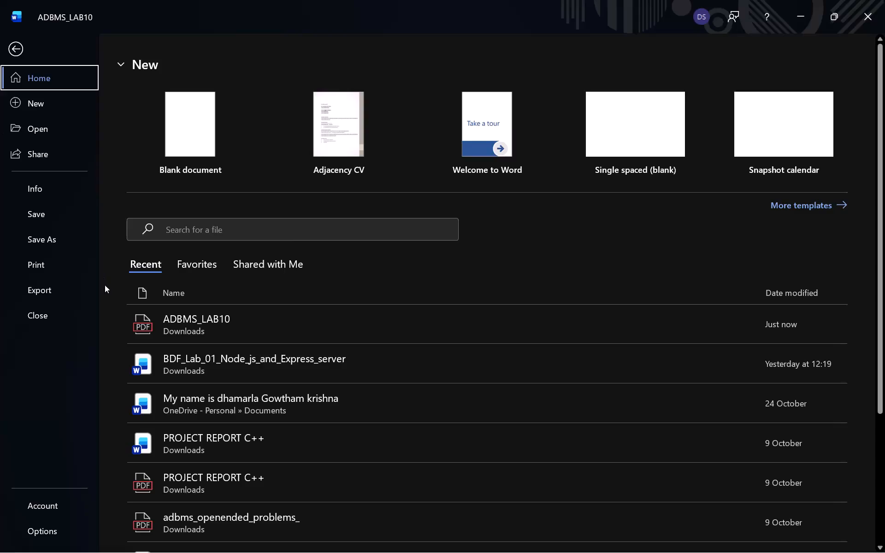
# Open the FDS Assignment-1.1 PDF from the Downloads folder as an editable document.
pyautogui.click(53, 130)
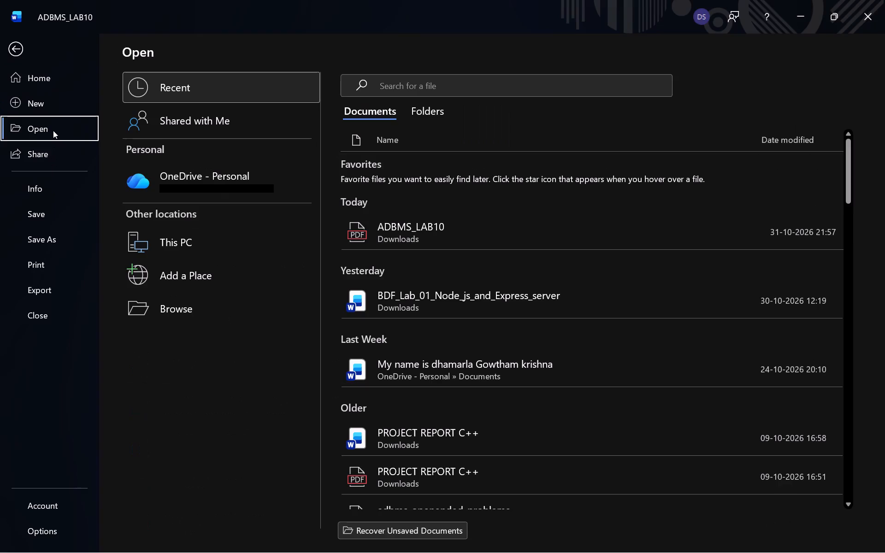
pyautogui.click(146, 319)
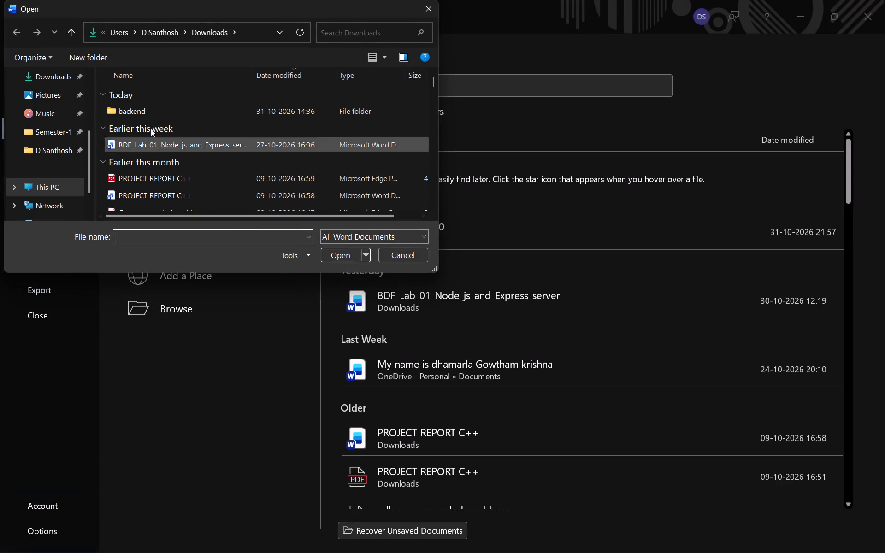
pyautogui.scroll(-4, 178, 208)
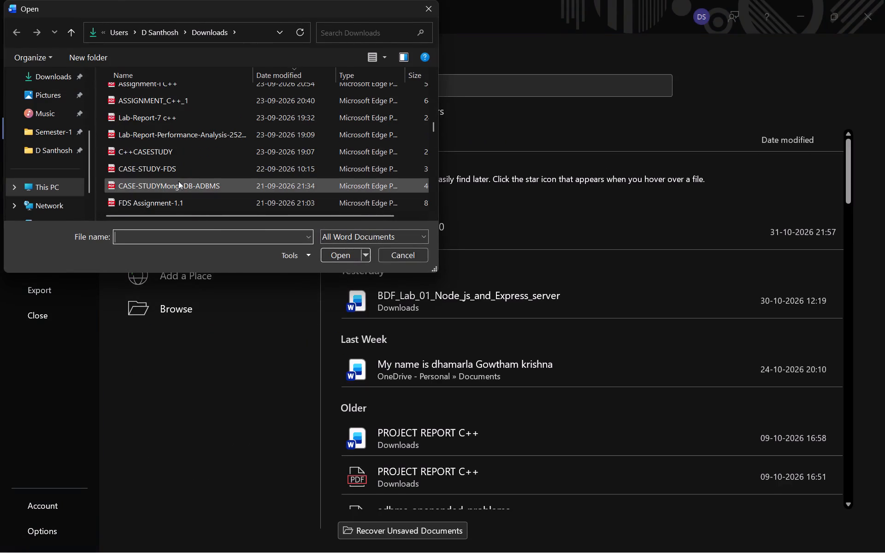
pyautogui.doubleClick(168, 203)
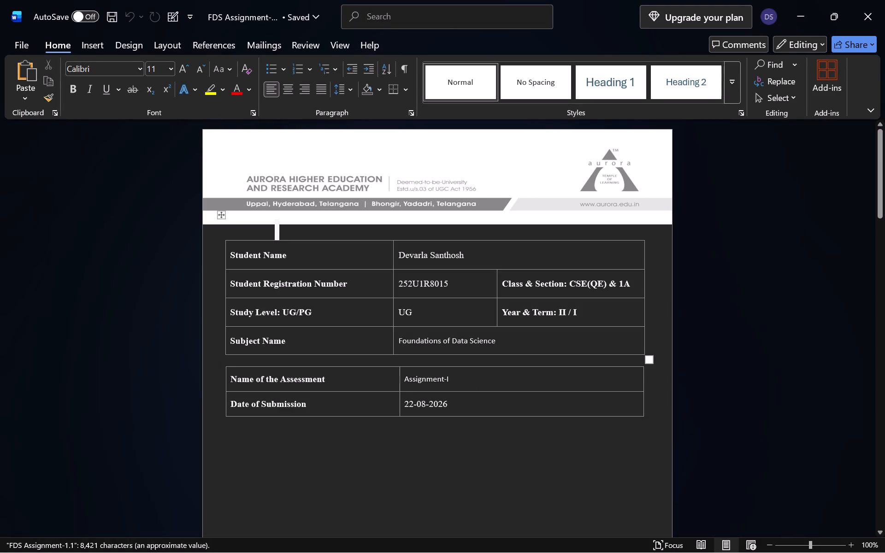
# Cut the student details and assessment tables on the first page to the clipboard and undo their removal from the source document.
pyautogui.click(481, 470)
pyautogui.moveTo(490, 452); pyautogui.dragTo(243, 249)
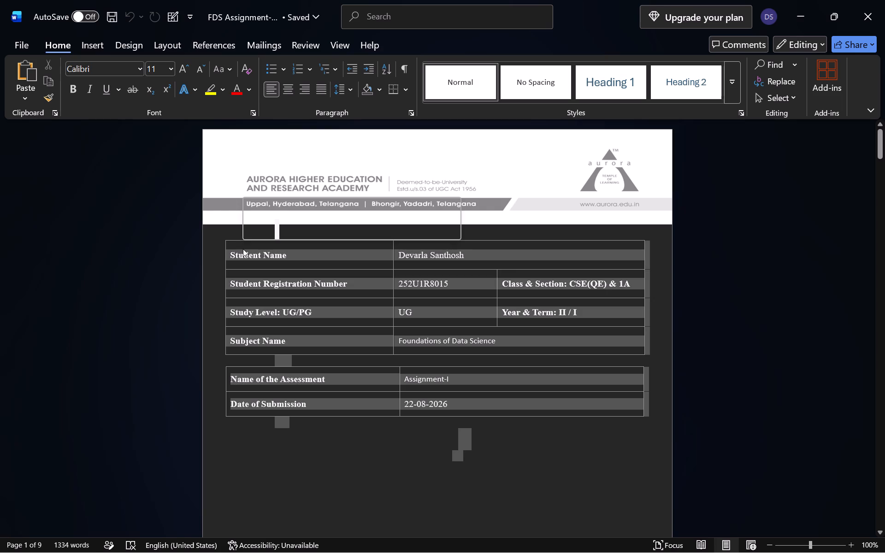
pyautogui.hotkey('ctrl', 'x')
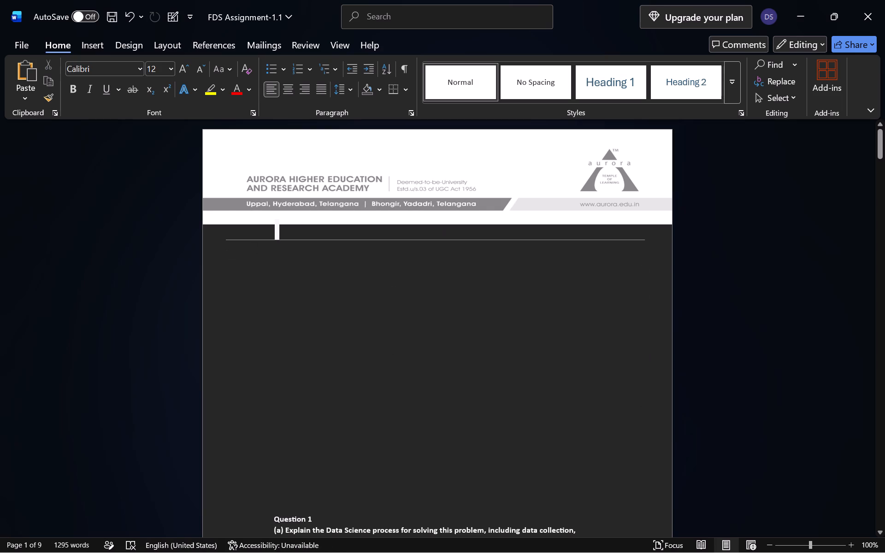
pyautogui.hotkey('ctrl', 'z')
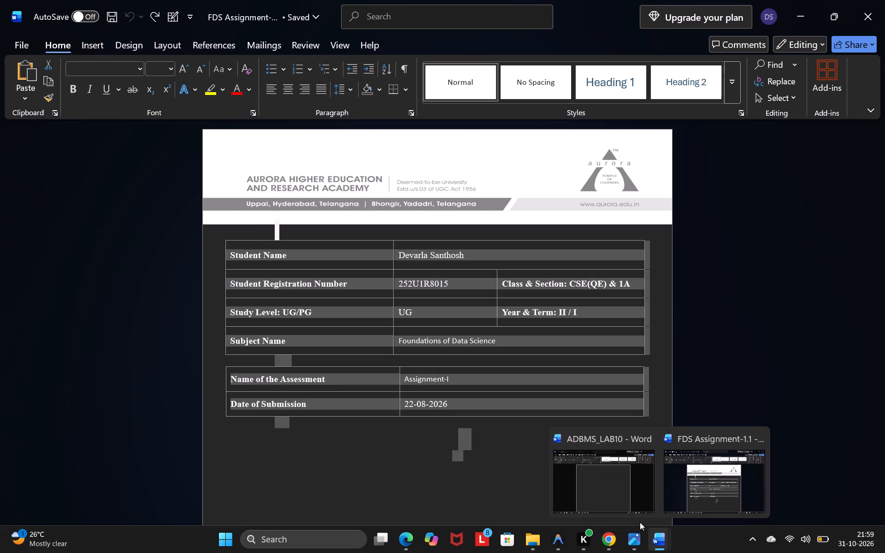
# Switch to the ADBMS_LAB10 document and paste the student details and assessment tables at the beginning.
pyautogui.click(623, 505)
pyautogui.hotkey('ctrl', 'v')
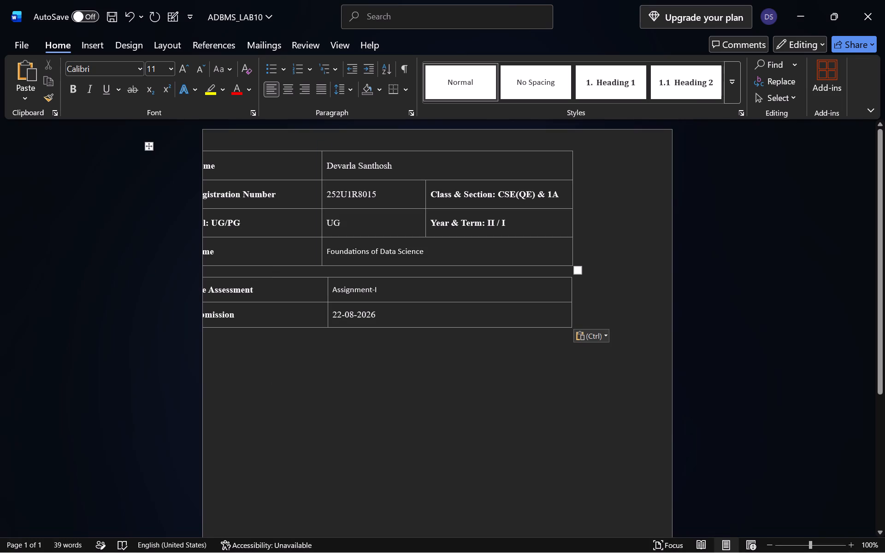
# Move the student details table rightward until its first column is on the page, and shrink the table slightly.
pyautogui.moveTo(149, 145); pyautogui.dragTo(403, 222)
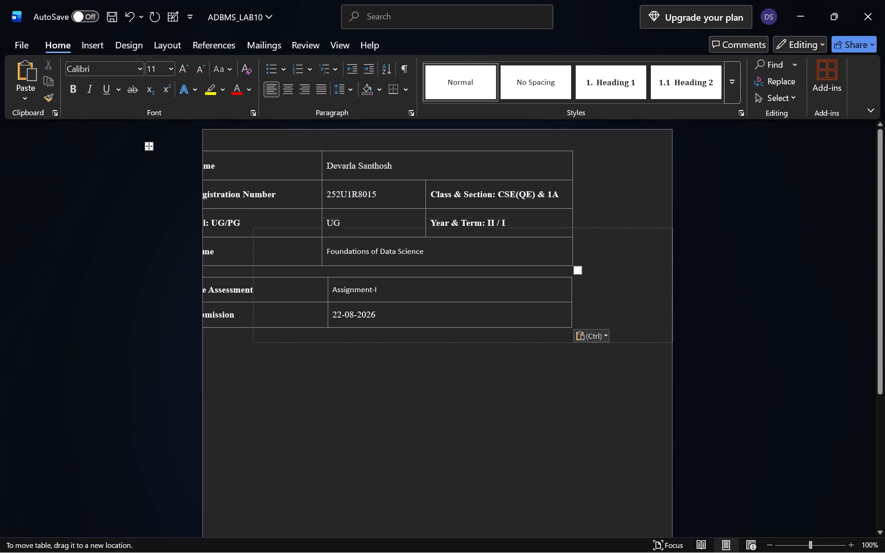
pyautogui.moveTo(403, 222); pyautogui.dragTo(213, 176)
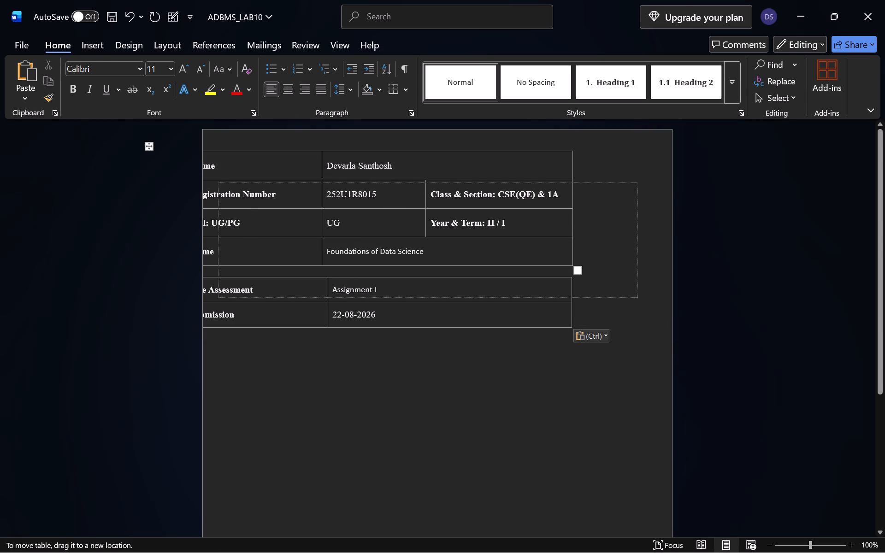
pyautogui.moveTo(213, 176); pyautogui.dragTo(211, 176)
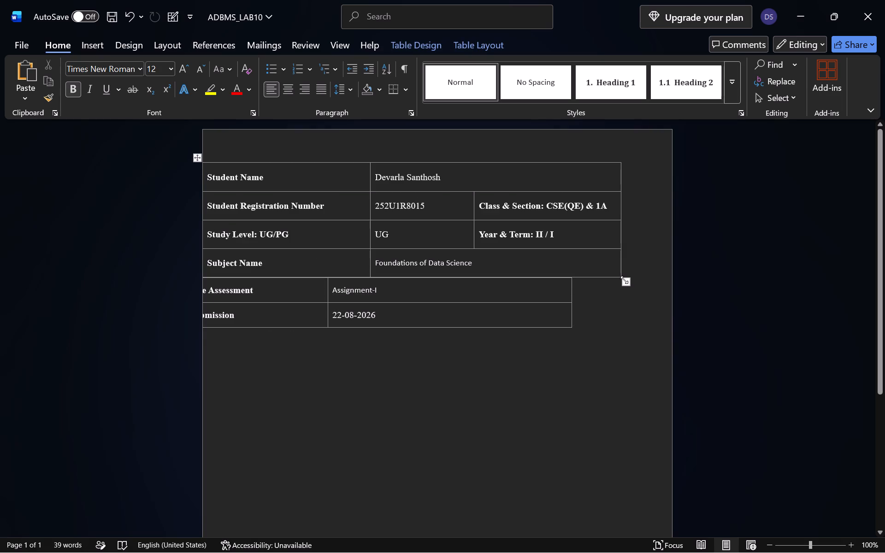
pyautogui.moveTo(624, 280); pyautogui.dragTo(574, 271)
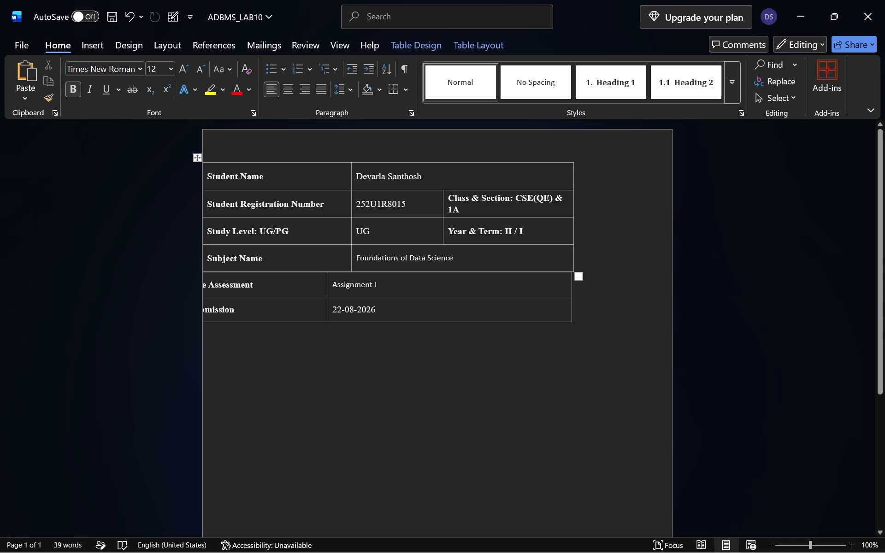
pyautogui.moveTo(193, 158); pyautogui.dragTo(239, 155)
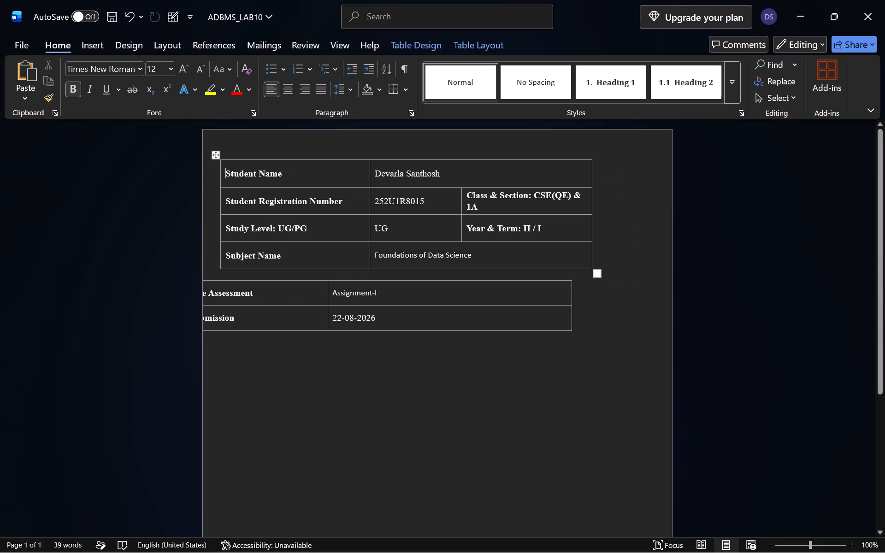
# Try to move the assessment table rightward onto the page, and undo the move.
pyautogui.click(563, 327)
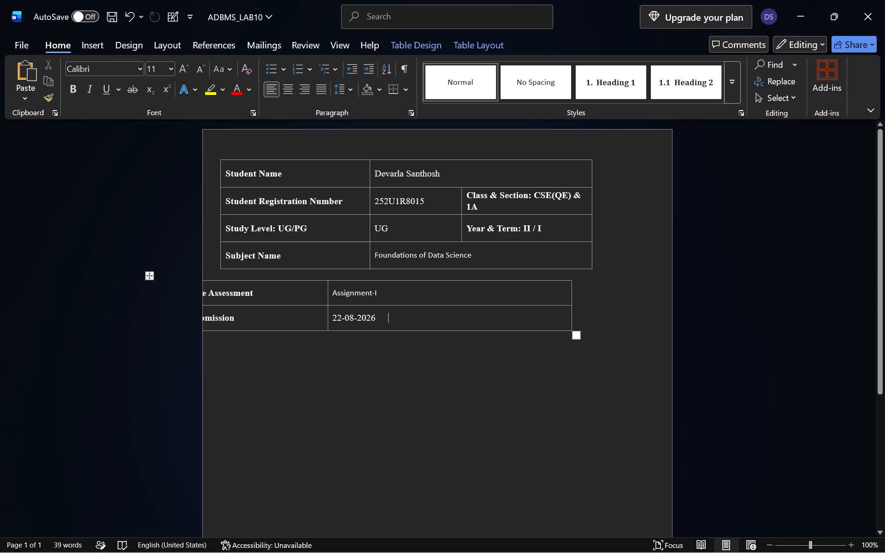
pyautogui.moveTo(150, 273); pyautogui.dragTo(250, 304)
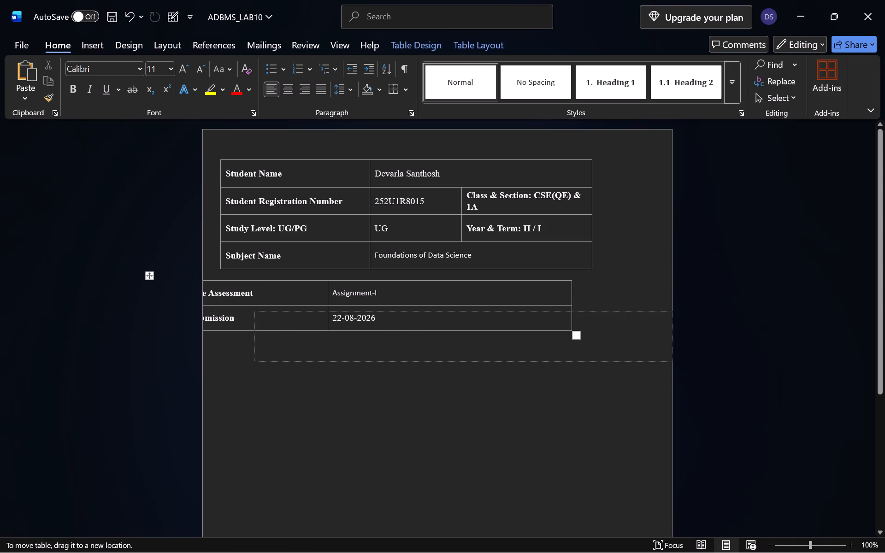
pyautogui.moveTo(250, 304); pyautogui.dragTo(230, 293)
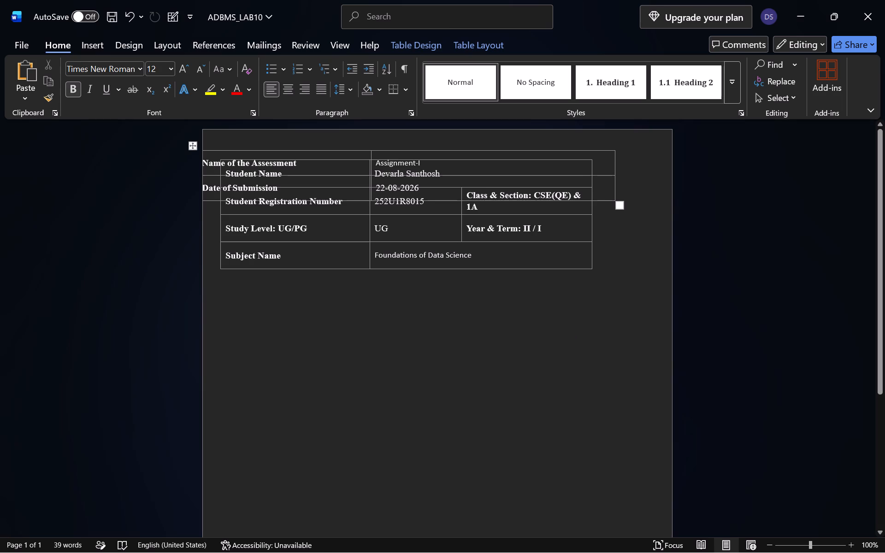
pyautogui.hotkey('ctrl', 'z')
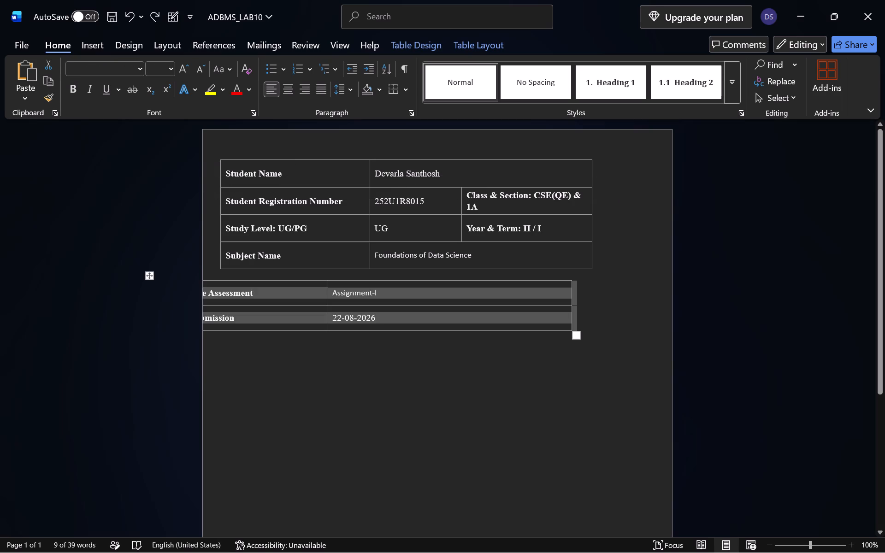
# Resize the student details table so it is wide enough for the Class & Section text on one line, with shorter rows.
pyautogui.click(579, 260)
pyautogui.moveTo(595, 270); pyautogui.dragTo(632, 292)
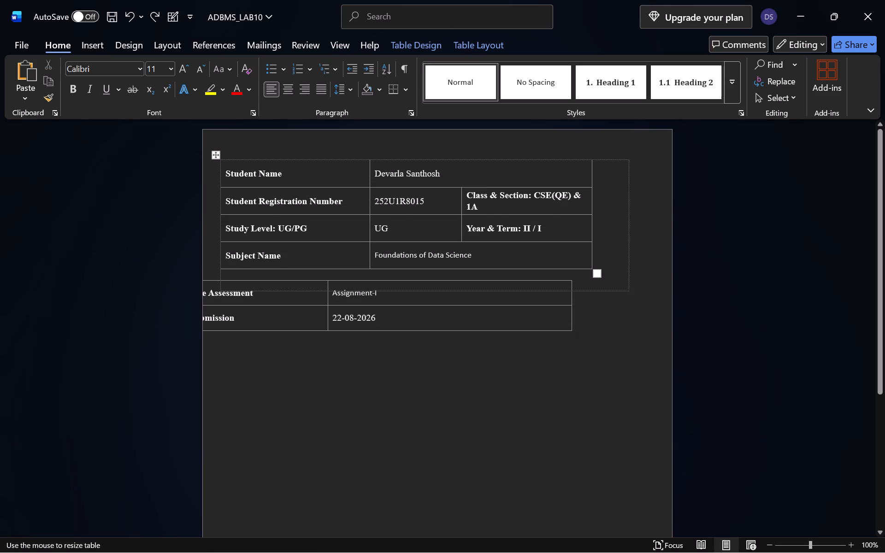
pyautogui.moveTo(632, 292); pyautogui.dragTo(654, 280)
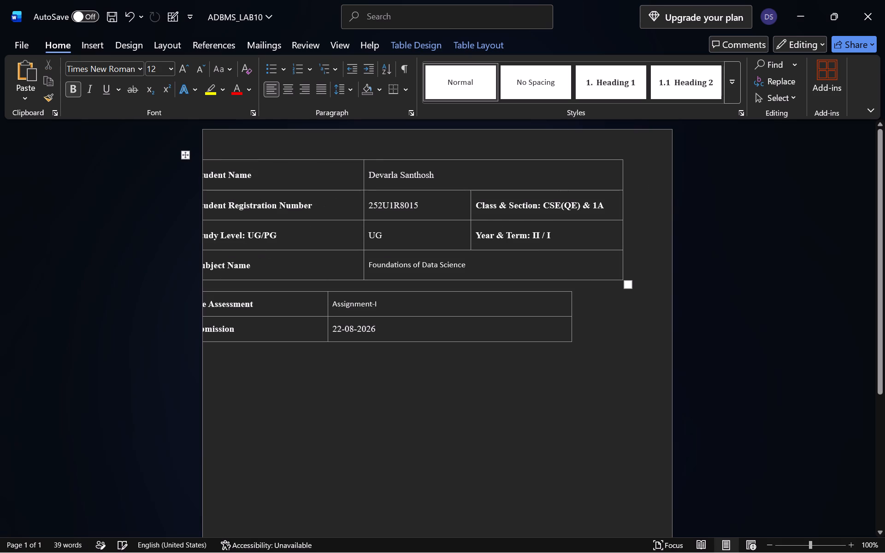
pyautogui.moveTo(183, 159); pyautogui.dragTo(229, 170)
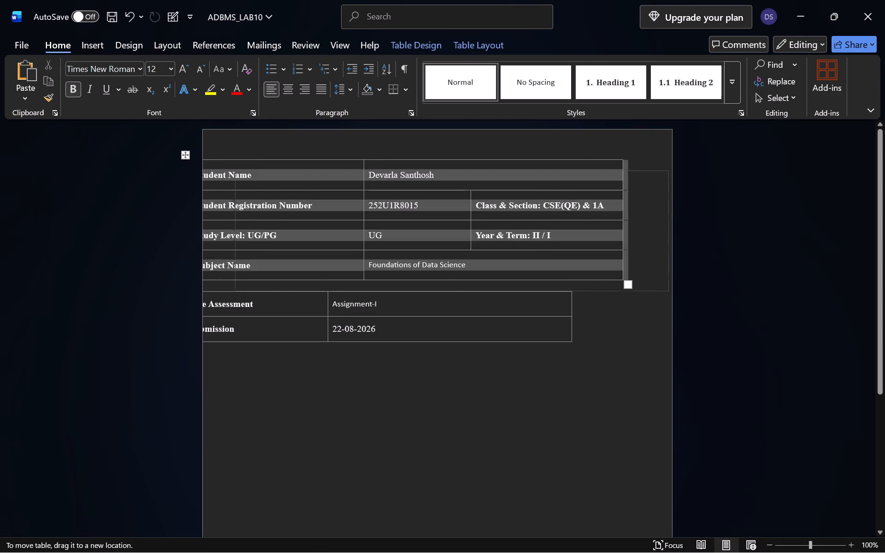
pyautogui.moveTo(229, 170); pyautogui.dragTo(217, 165)
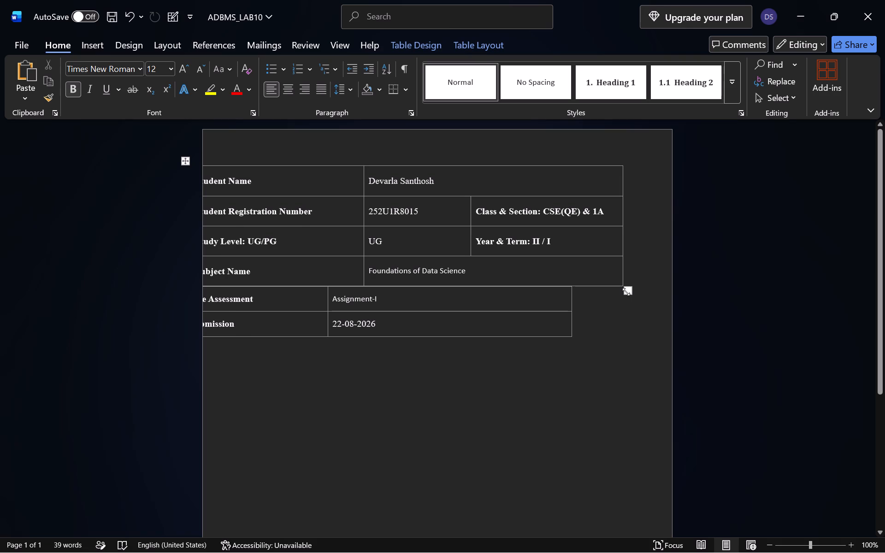
pyautogui.moveTo(626, 292); pyautogui.dragTo(611, 262)
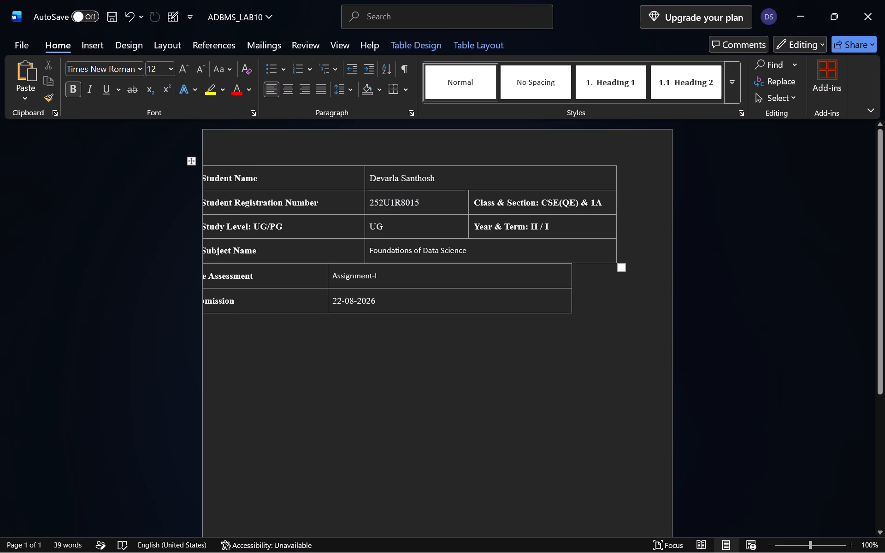
# Reposition the student details table lower and farther right, so all of its columns lie within the page.
pyautogui.moveTo(191, 163); pyautogui.dragTo(221, 175)
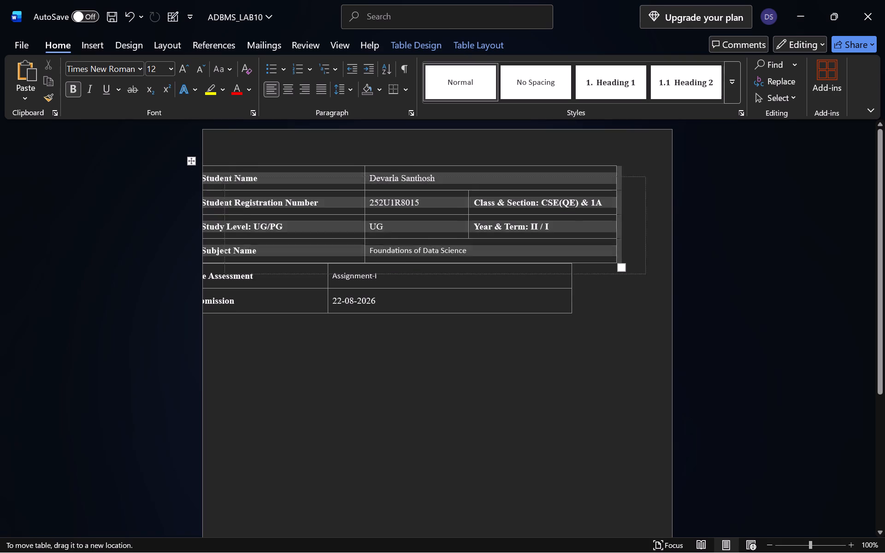
pyautogui.moveTo(221, 175); pyautogui.dragTo(217, 170)
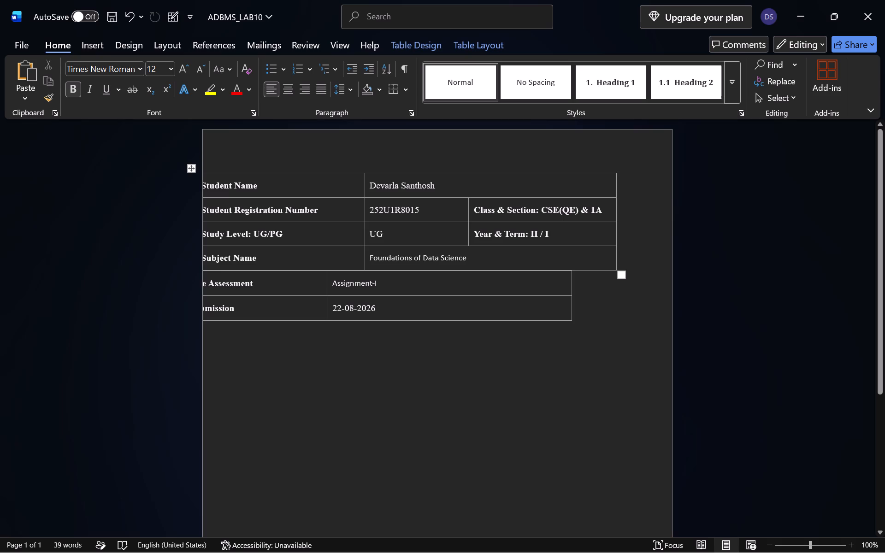
pyautogui.moveTo(189, 165); pyautogui.dragTo(277, 182)
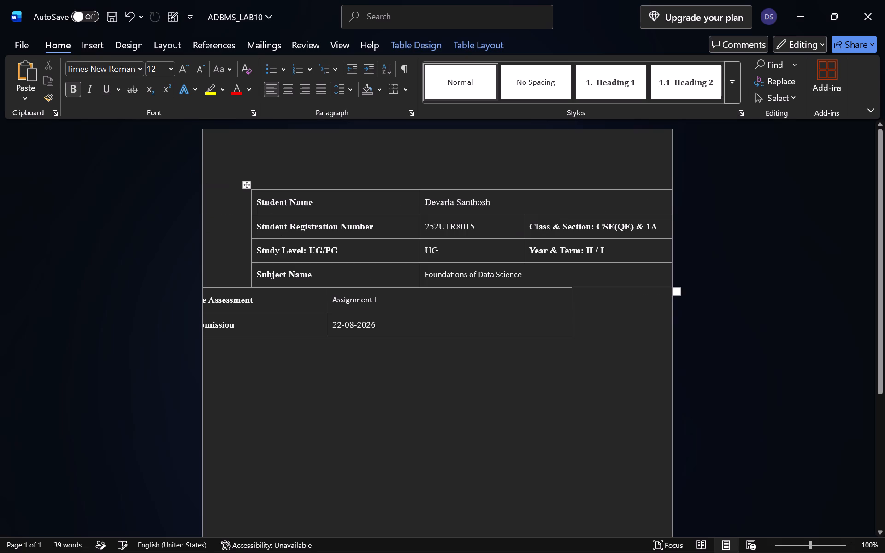
pyautogui.moveTo(245, 184); pyautogui.dragTo(238, 180)
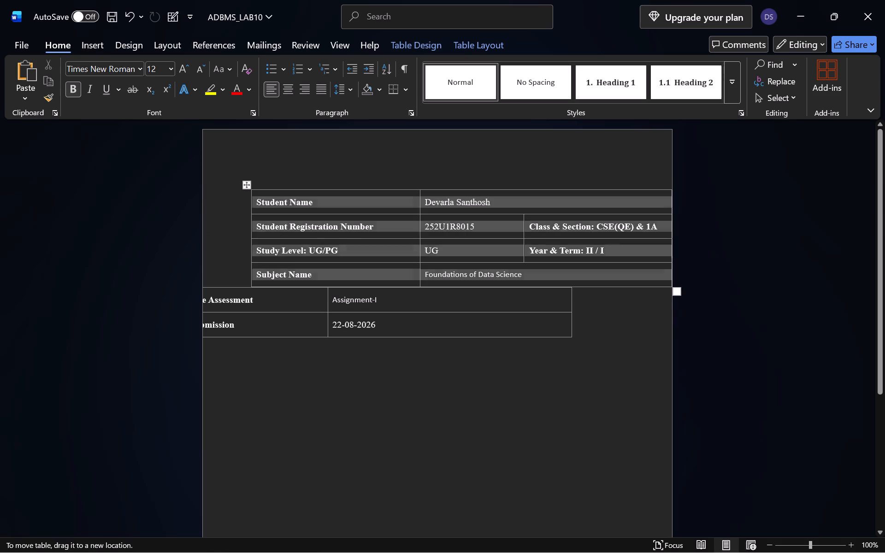
pyautogui.moveTo(238, 180); pyautogui.dragTo(230, 176)
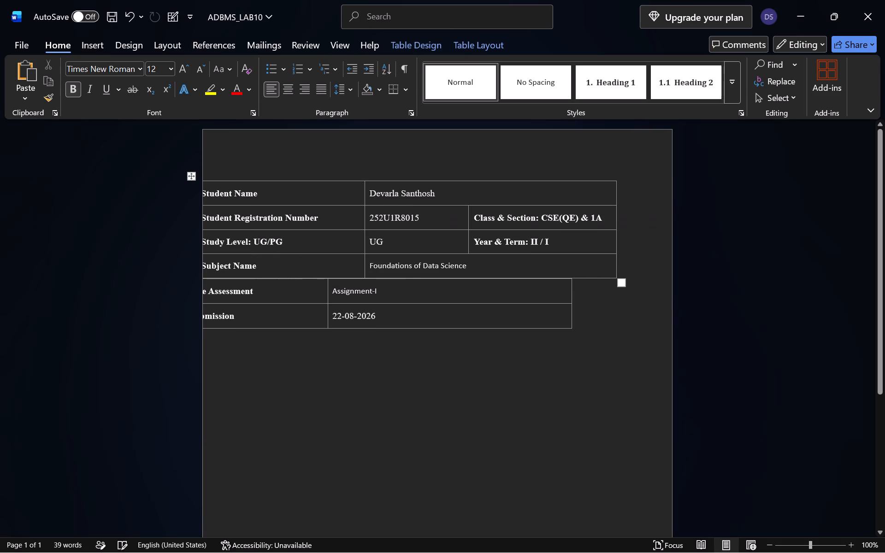
pyautogui.moveTo(189, 175); pyautogui.dragTo(280, 227)
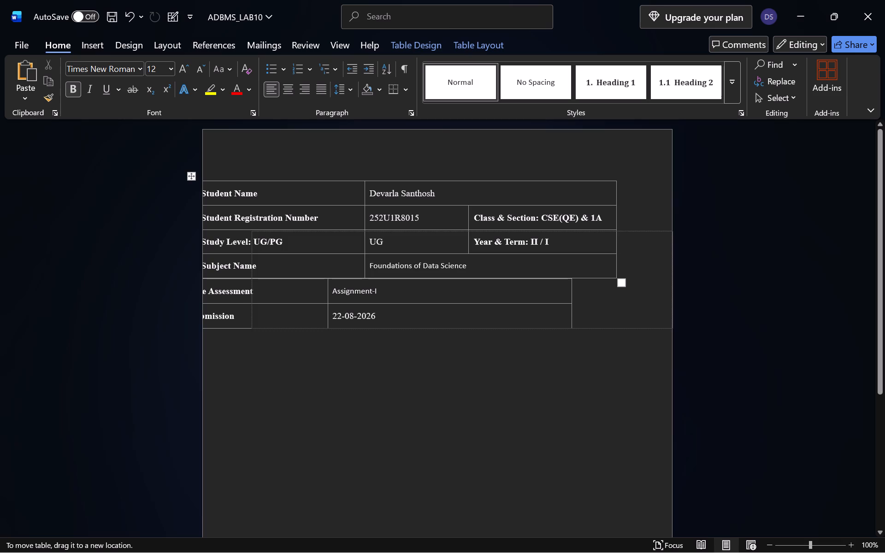
pyautogui.moveTo(280, 227); pyautogui.dragTo(255, 182)
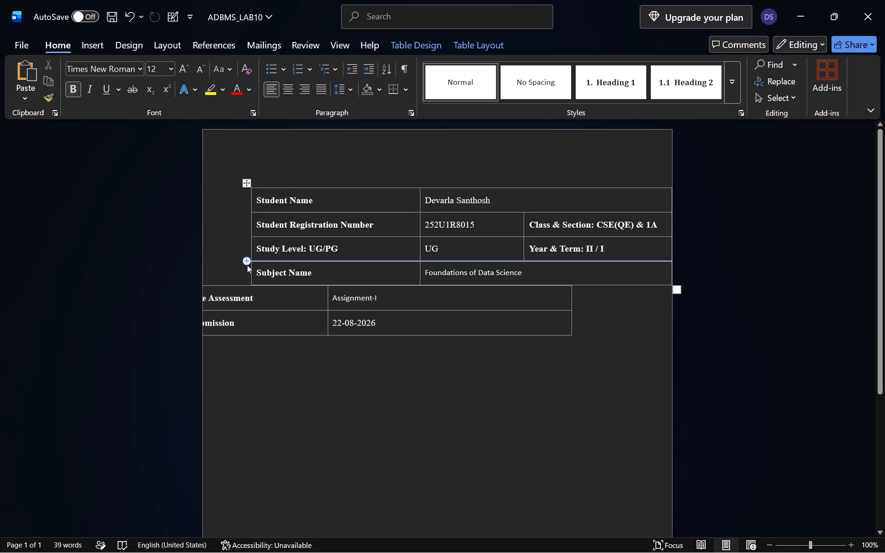
# Move the assessment table fully onto the page, beneath the student details table and roughly aligned with it, leaving a gap between them.
pyautogui.click(283, 318)
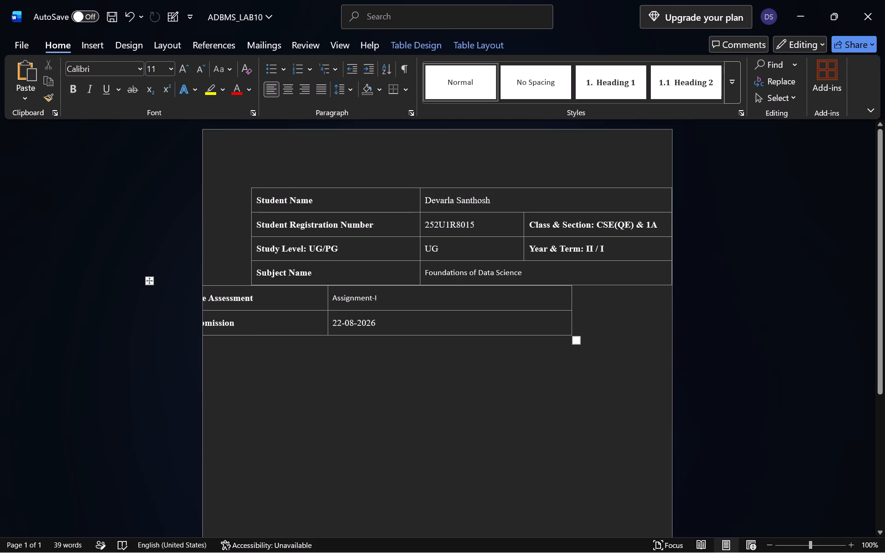
pyautogui.moveTo(152, 281); pyautogui.dragTo(242, 296)
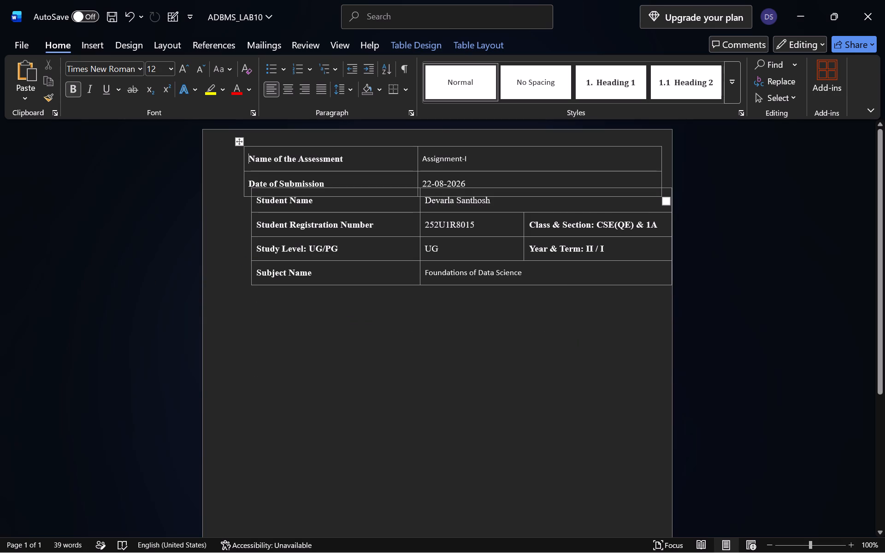
pyautogui.moveTo(236, 141); pyautogui.dragTo(280, 346)
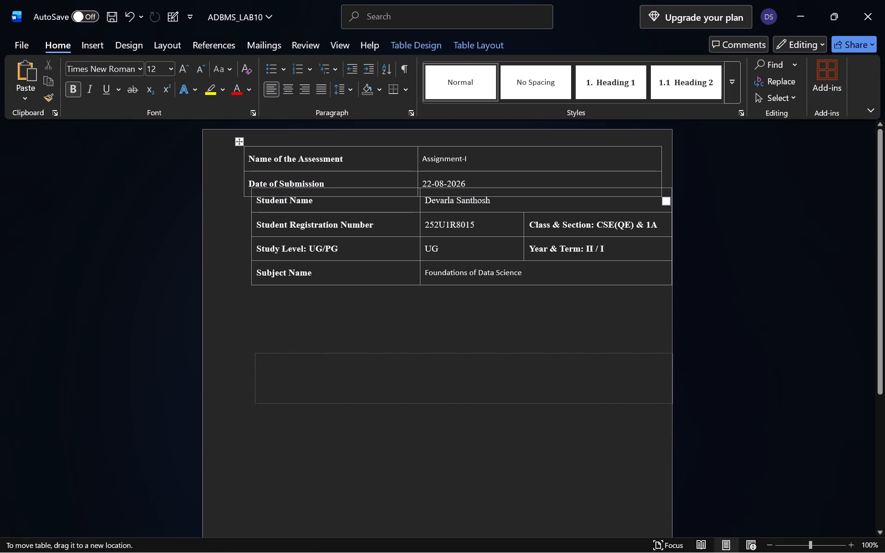
pyautogui.moveTo(280, 346); pyautogui.dragTo(280, 346)
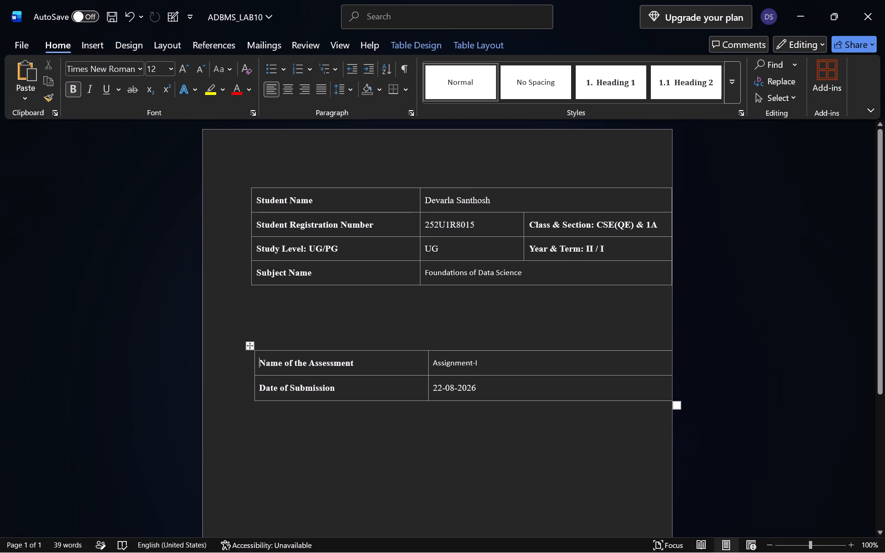
pyautogui.moveTo(251, 346); pyautogui.dragTo(249, 329)
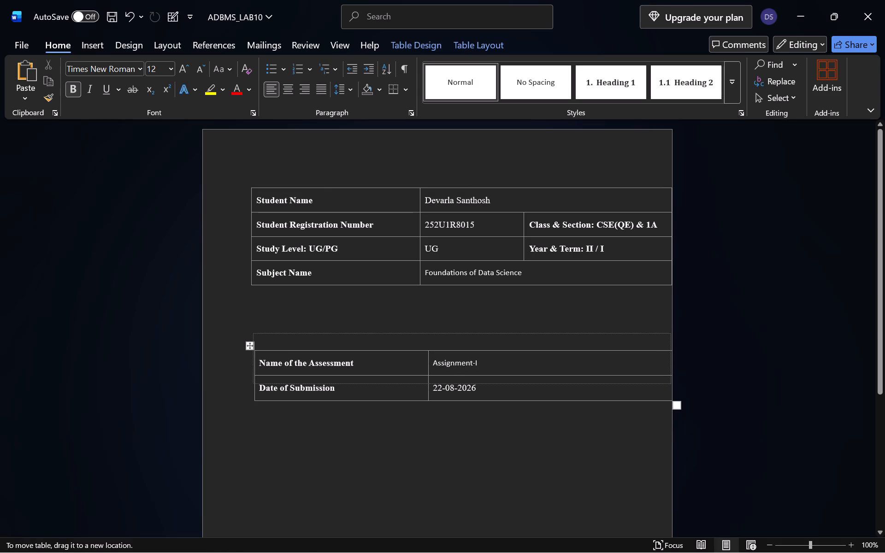
pyautogui.moveTo(249, 329); pyautogui.dragTo(250, 329)
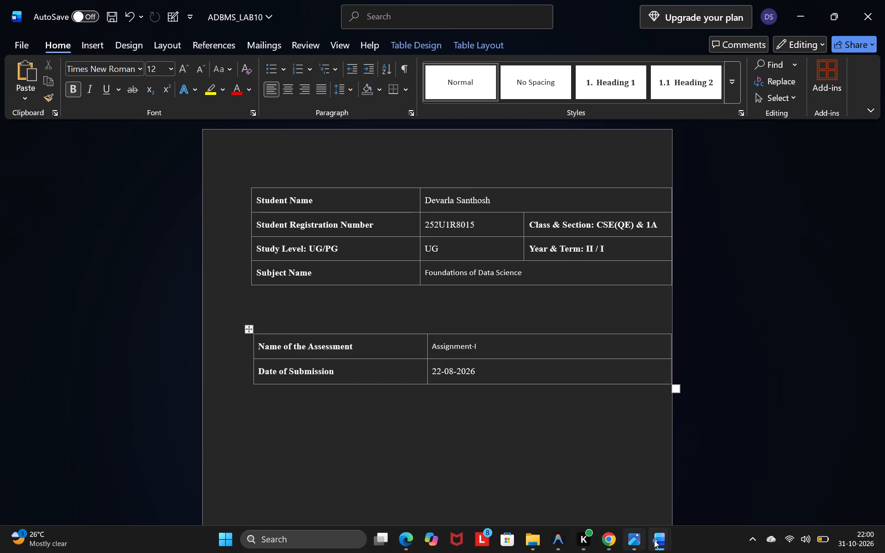
# Copy the Aurora letterhead banner from the page 2 header of FDS Assignment-1.1.
pyautogui.click(686, 499)
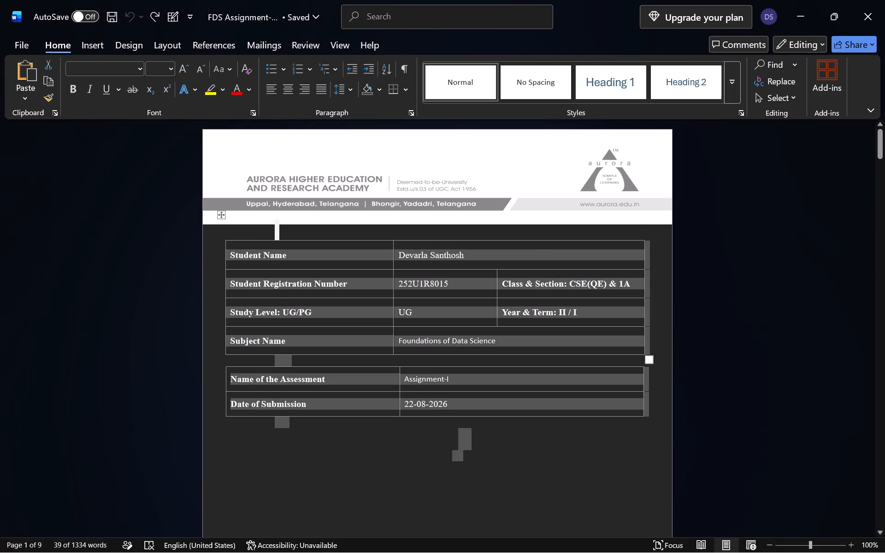
pyautogui.doubleClick(513, 203)
pyautogui.click(491, 186)
pyautogui.click(491, 186)
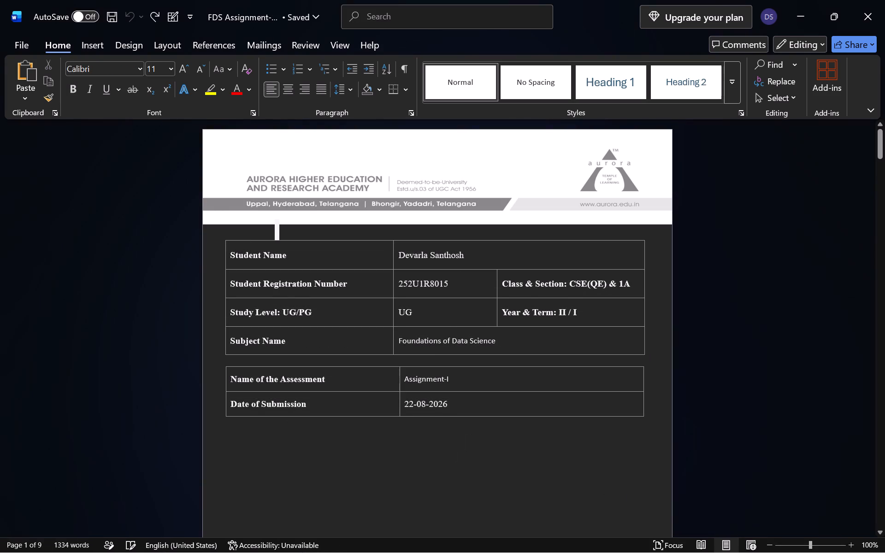
pyautogui.tripleClick(491, 186)
pyautogui.tripleClick(491, 186)
pyautogui.doubleClick(491, 186)
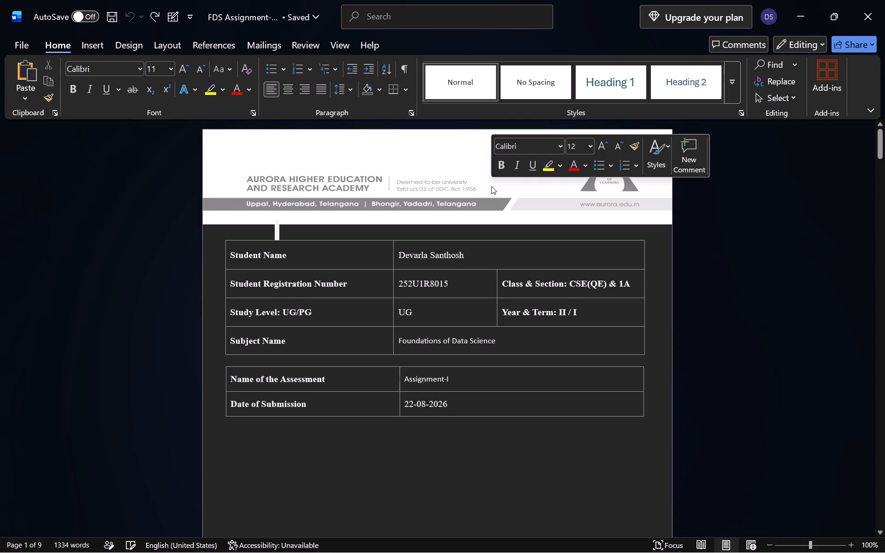
pyautogui.click(491, 186)
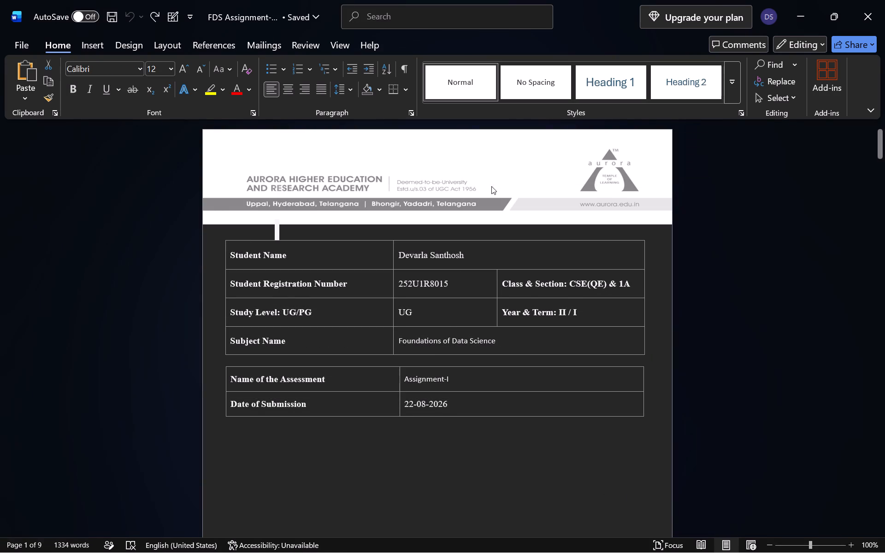
pyautogui.scroll(-5, 530, 333)
pyautogui.scroll(2, 530, 333)
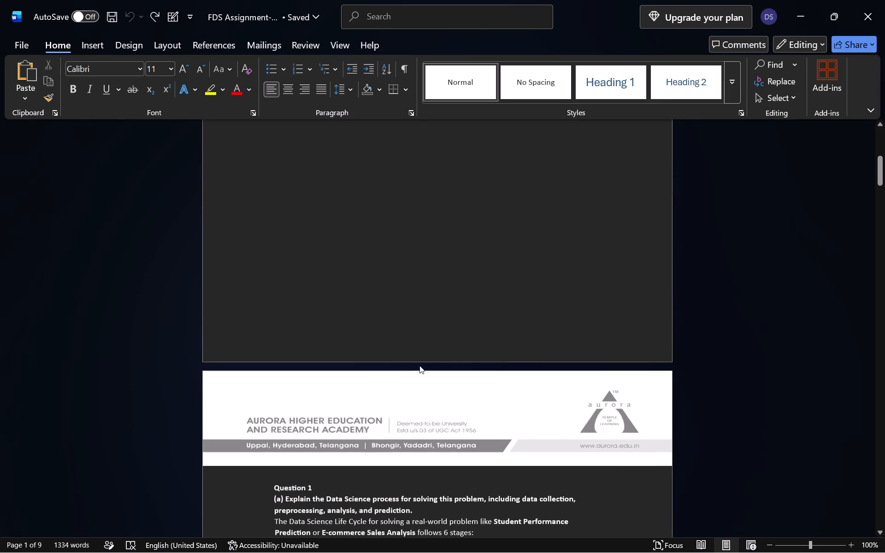
pyautogui.doubleClick(415, 398)
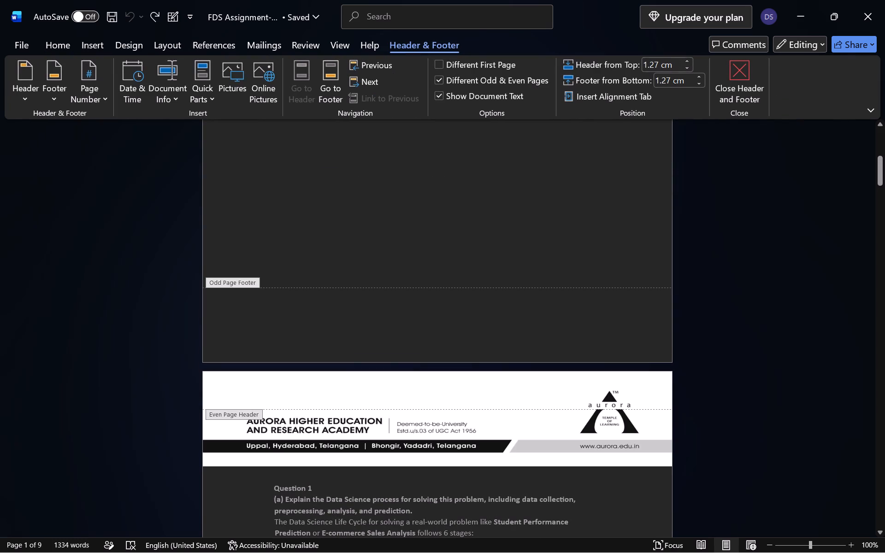
pyautogui.click(409, 401)
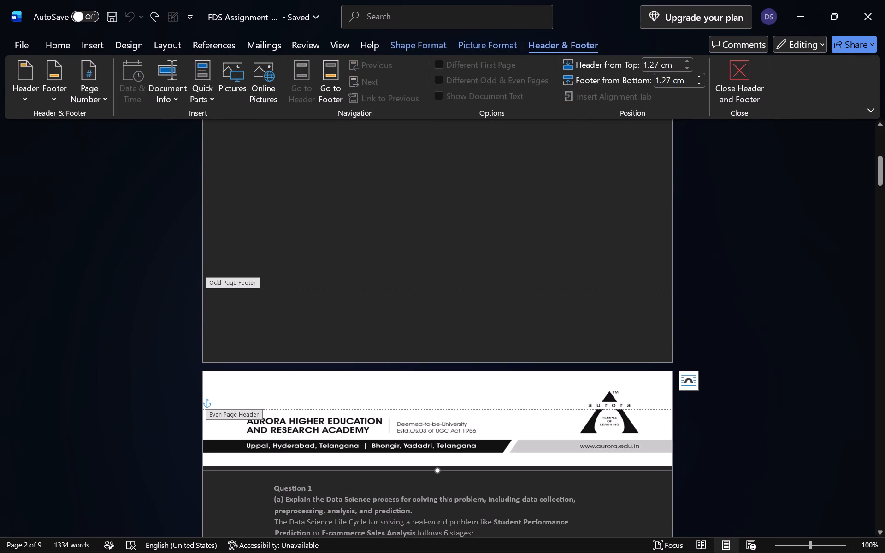
pyautogui.hotkey('ctrl', 'c')
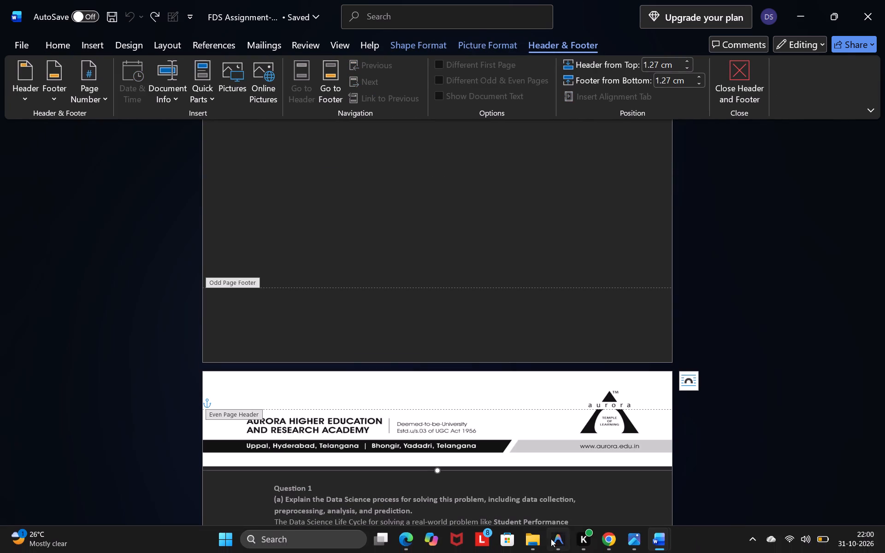
# Switch back to ADBMS_LAB10 and open its page header for editing.
pyautogui.click(611, 495)
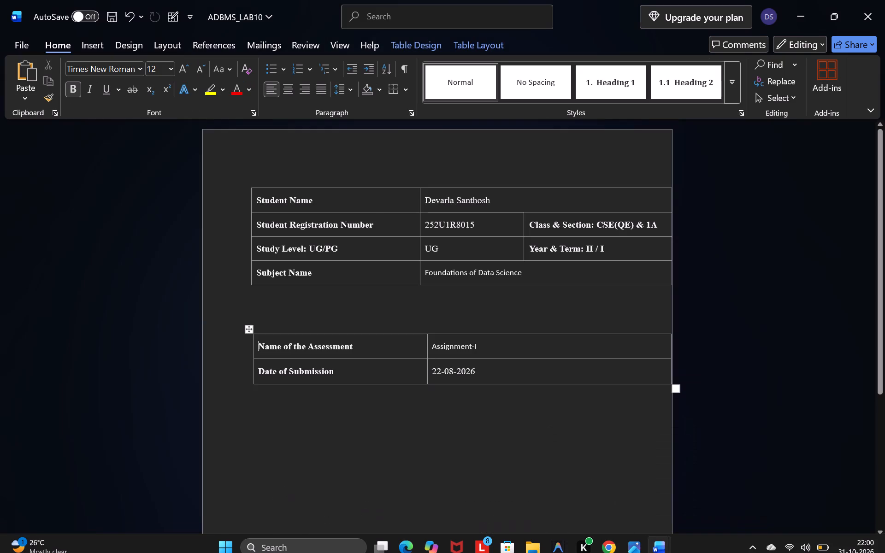
pyautogui.doubleClick(461, 165)
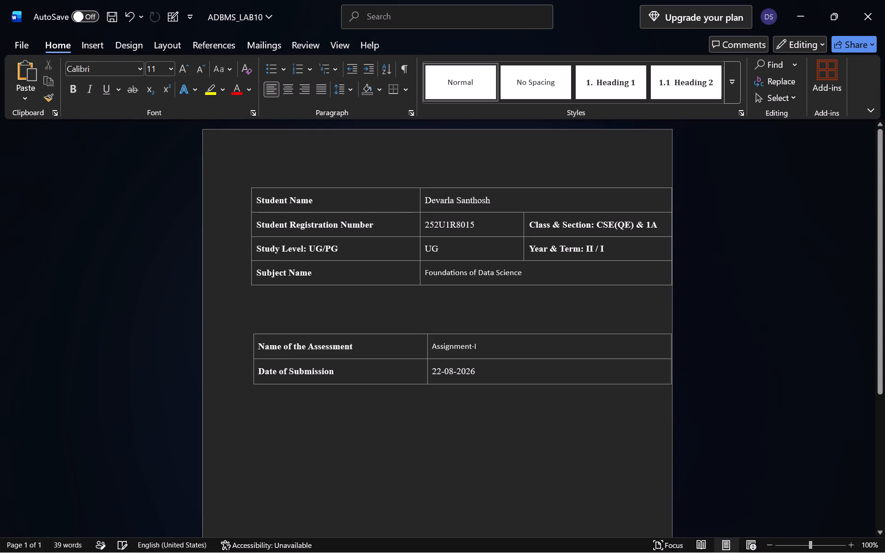
pyautogui.doubleClick(461, 165)
pyautogui.tripleClick(416, 142)
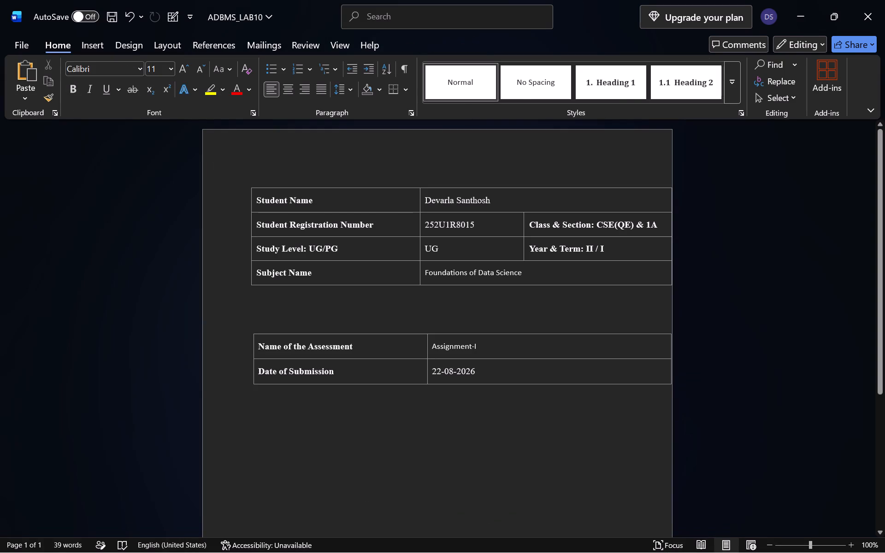
pyautogui.click(416, 142)
pyautogui.tripleClick(416, 142)
pyautogui.tripleClick(416, 142)
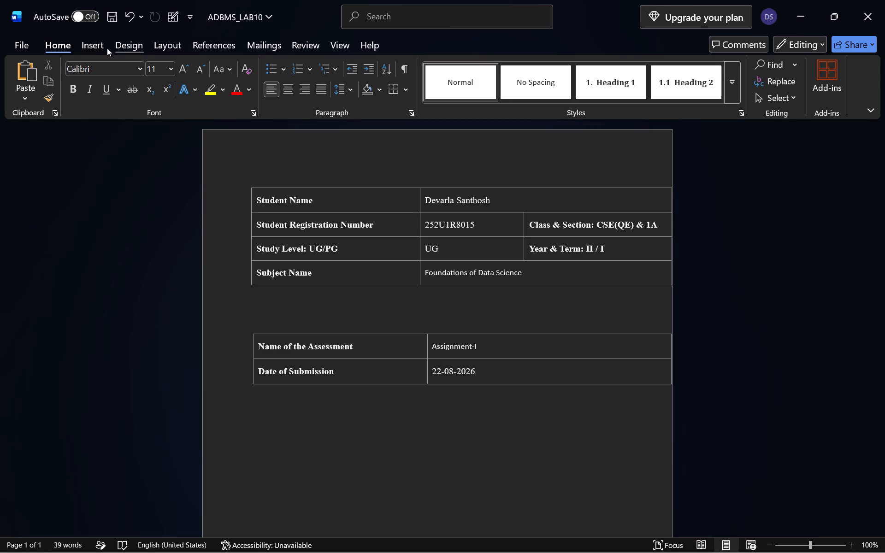
pyautogui.click(156, 41)
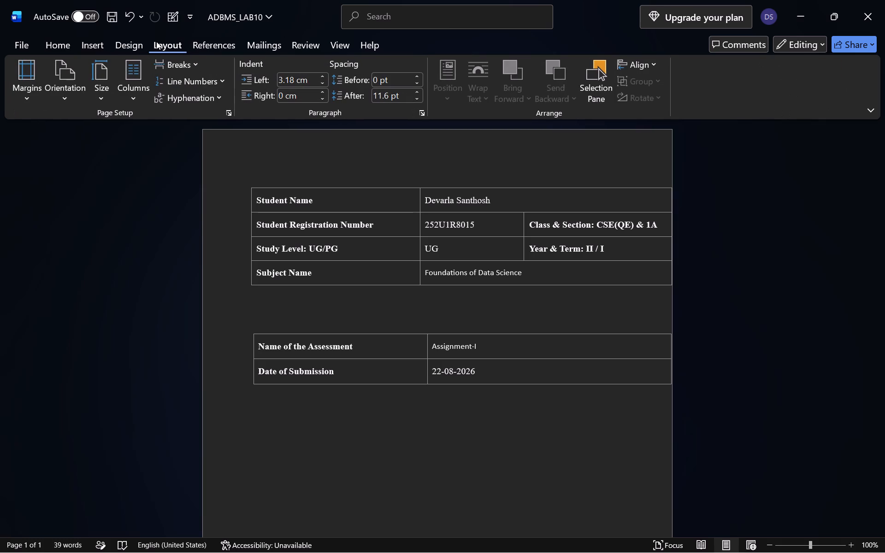
pyautogui.click(54, 43)
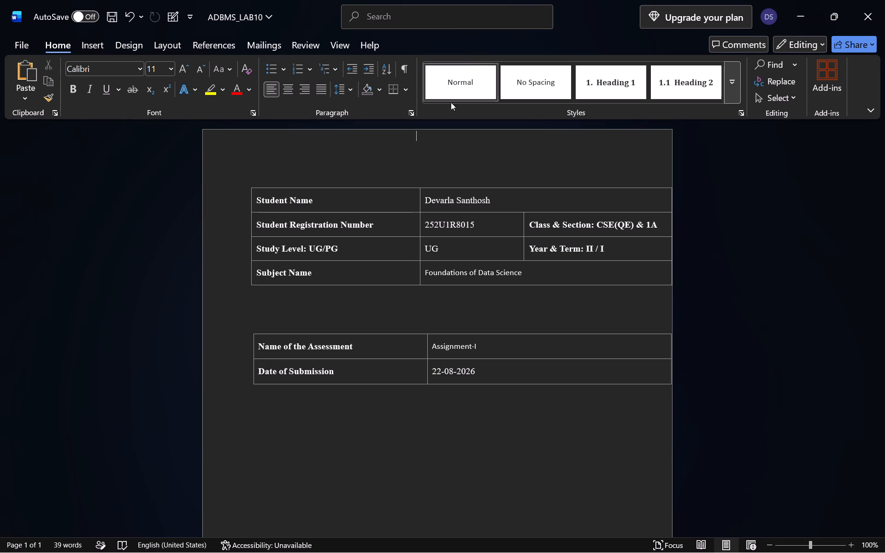
pyautogui.click(98, 52)
pyautogui.click(517, 62)
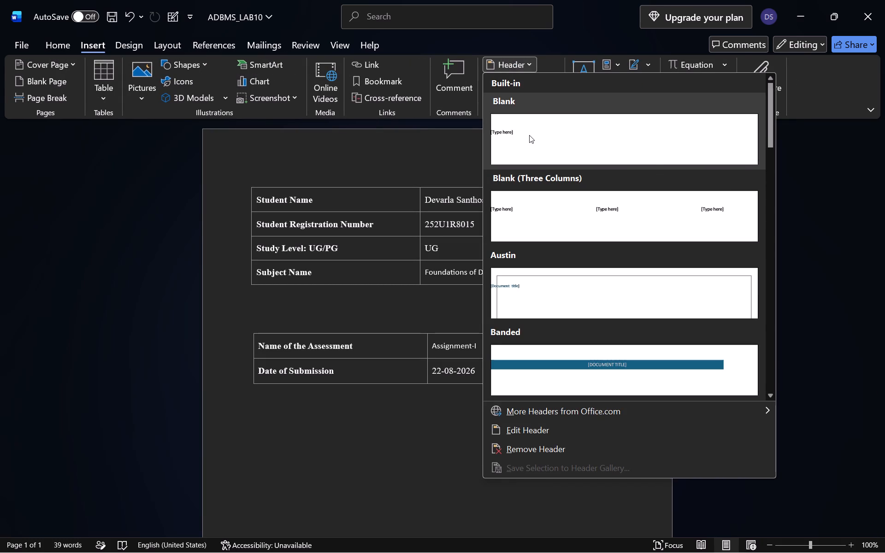
pyautogui.click(532, 423)
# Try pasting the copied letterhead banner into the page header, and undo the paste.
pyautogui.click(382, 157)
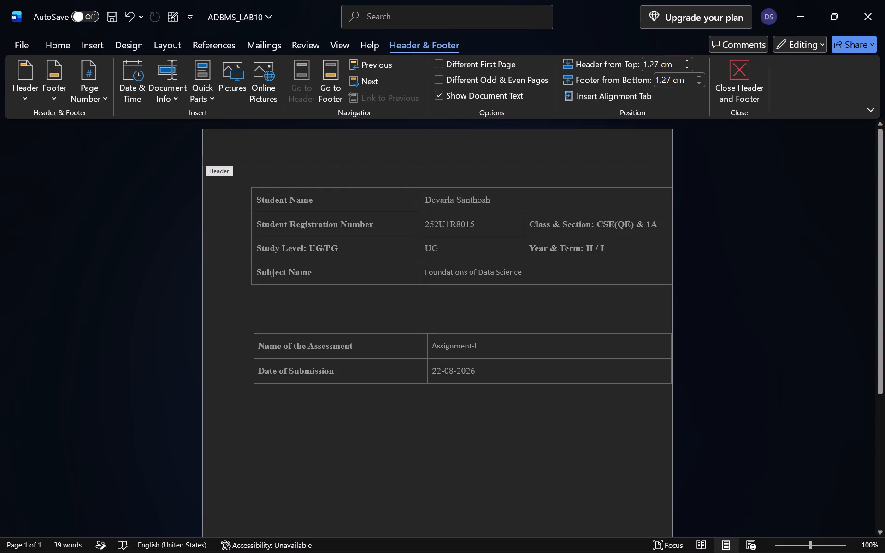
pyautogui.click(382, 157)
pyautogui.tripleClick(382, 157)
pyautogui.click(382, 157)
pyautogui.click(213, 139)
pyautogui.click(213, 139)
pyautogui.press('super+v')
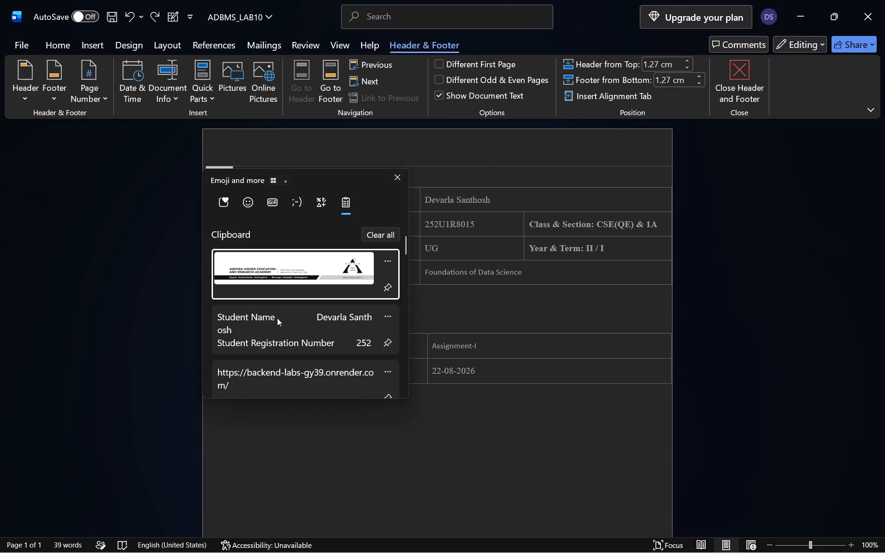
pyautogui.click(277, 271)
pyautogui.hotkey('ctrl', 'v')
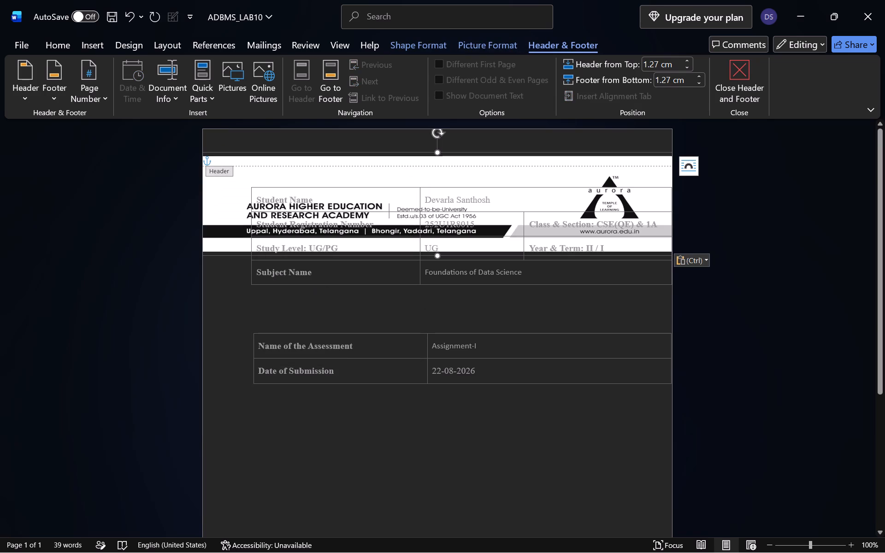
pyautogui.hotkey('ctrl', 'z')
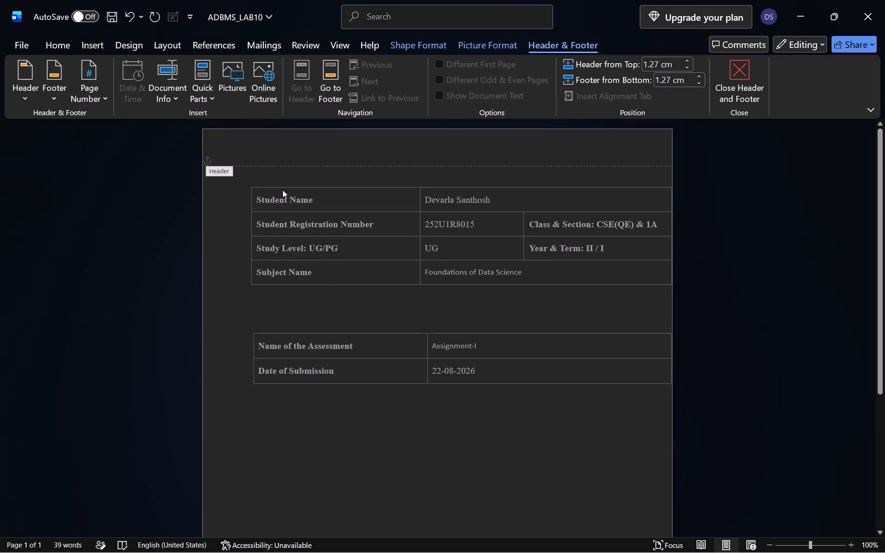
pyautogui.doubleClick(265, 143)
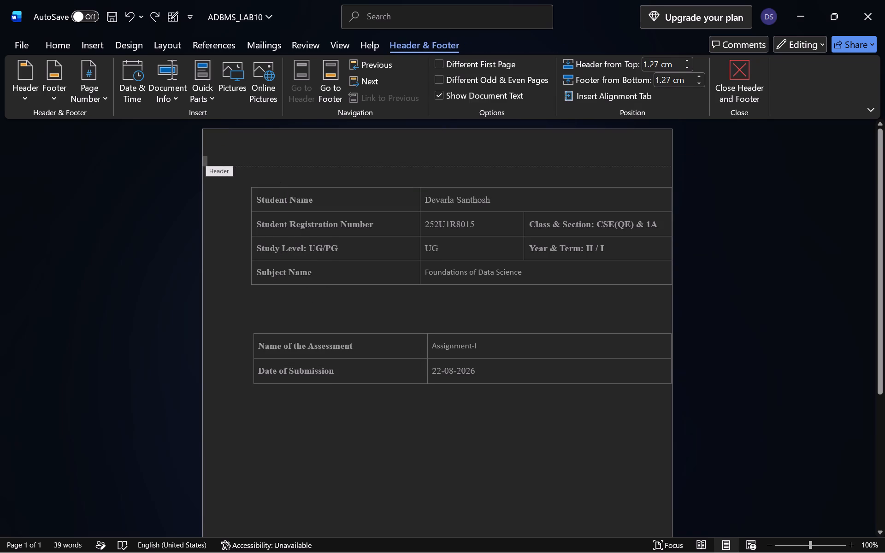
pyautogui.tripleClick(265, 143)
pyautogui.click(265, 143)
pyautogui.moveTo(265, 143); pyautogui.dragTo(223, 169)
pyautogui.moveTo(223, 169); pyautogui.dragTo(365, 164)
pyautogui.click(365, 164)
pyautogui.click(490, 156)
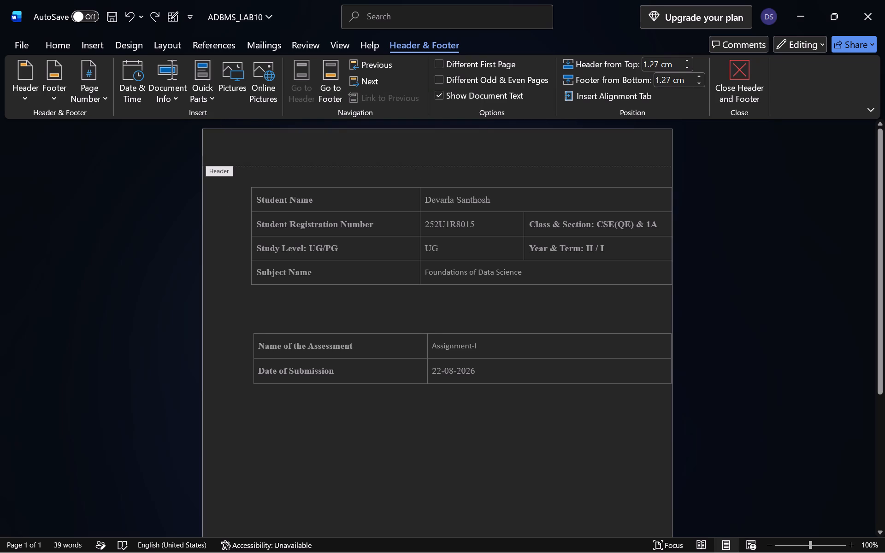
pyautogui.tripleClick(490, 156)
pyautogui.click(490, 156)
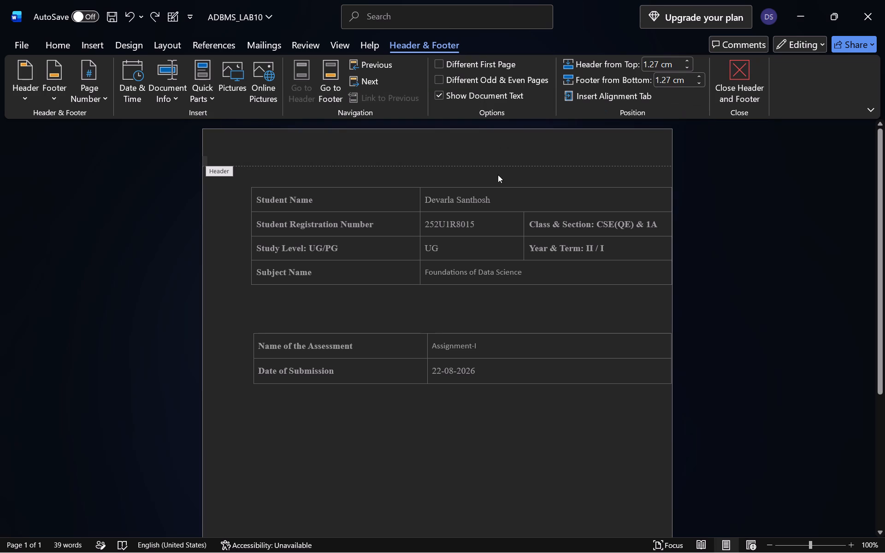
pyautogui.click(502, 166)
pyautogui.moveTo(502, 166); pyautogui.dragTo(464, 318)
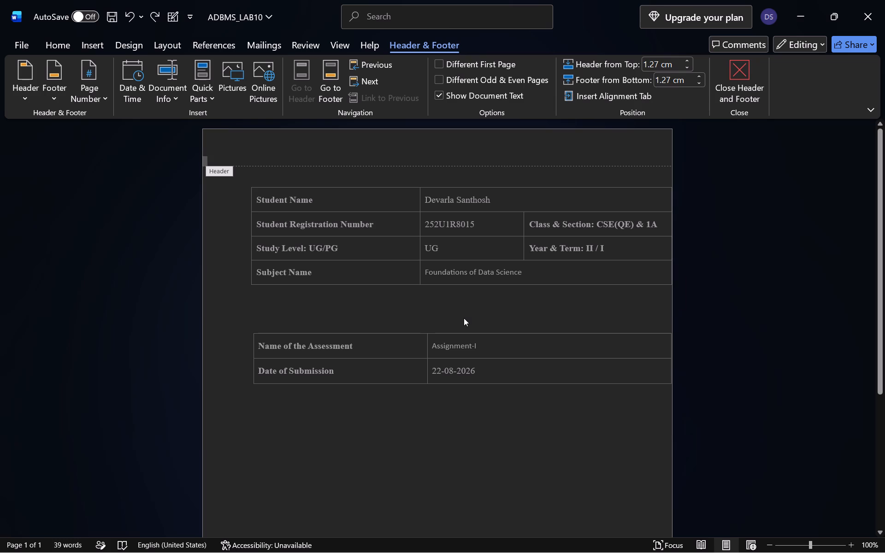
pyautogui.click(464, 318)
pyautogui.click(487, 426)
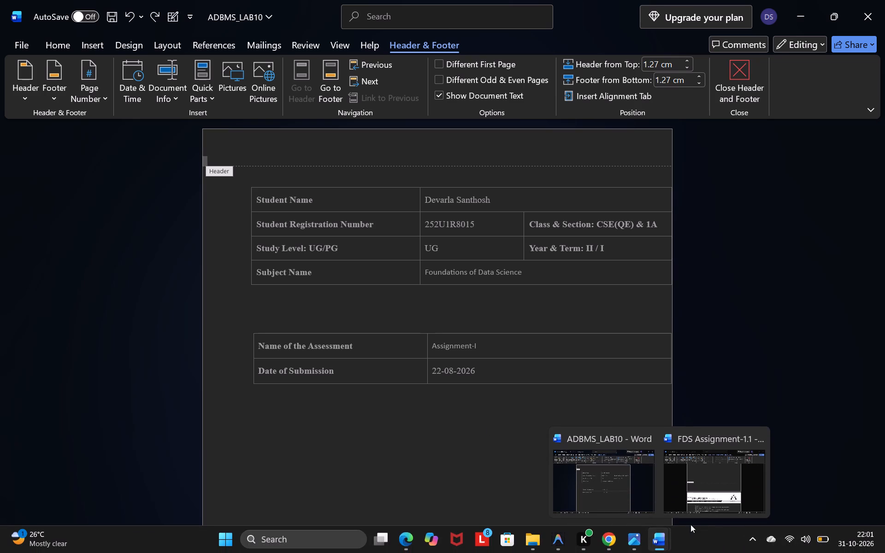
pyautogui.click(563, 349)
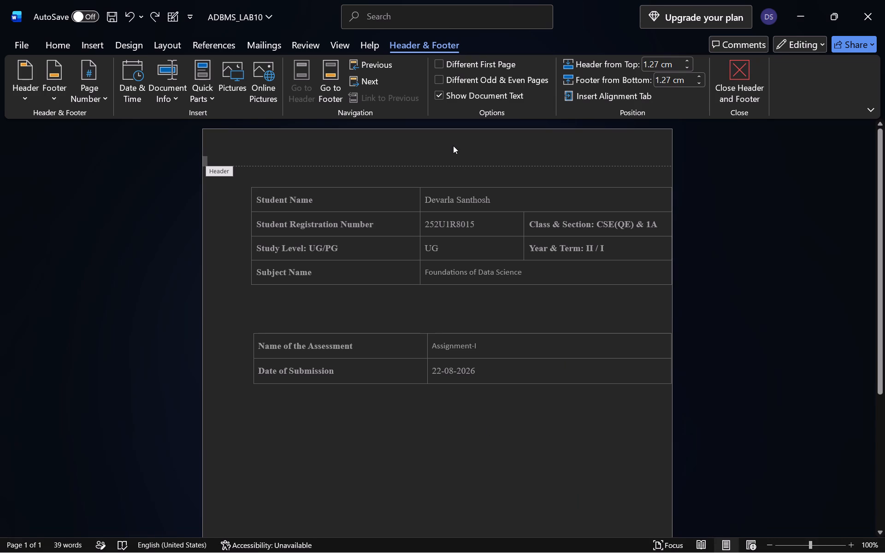
# Paste the copied Aurora letterhead banner into the page header.
pyautogui.tripleClick(453, 146)
pyautogui.doubleClick(448, 142)
pyautogui.click(221, 168)
pyautogui.click(212, 156)
pyautogui.hotkey('ctrl', 'v')
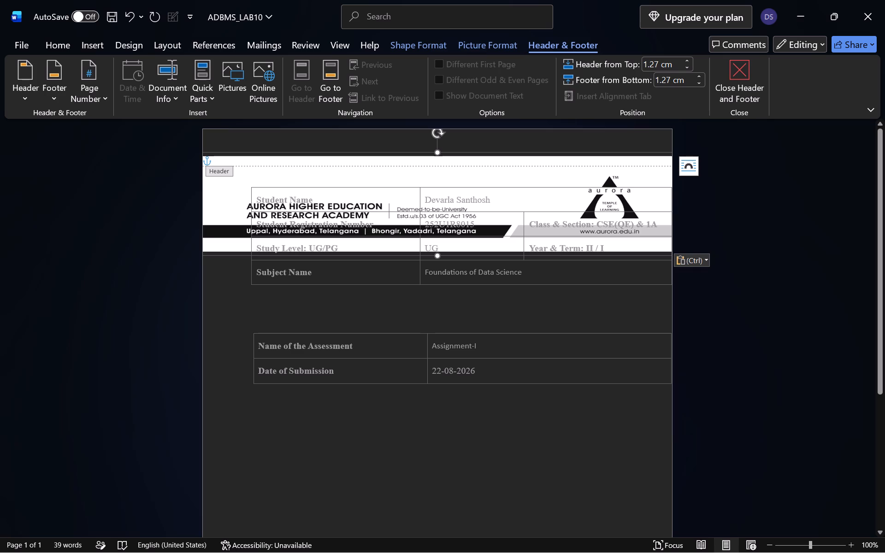
# Shrink the Aurora letterhead banner and place it flush with the page's top edge, above the student details table, then leave header editing.
pyautogui.moveTo(437, 257); pyautogui.dragTo(428, 181)
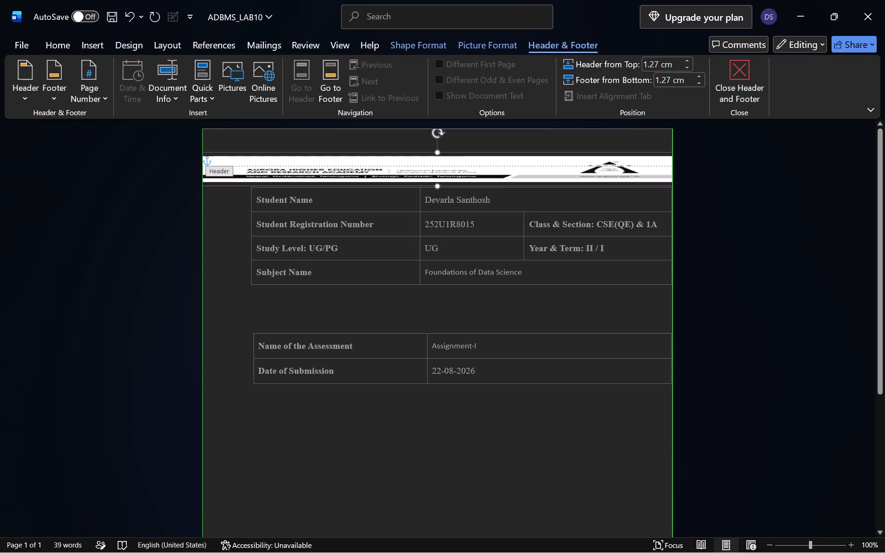
pyautogui.moveTo(428, 181); pyautogui.dragTo(421, 170)
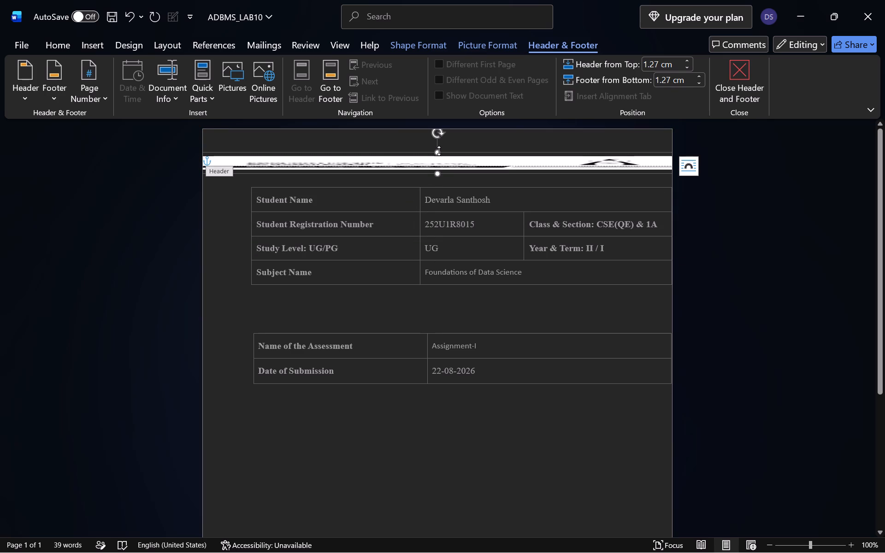
pyautogui.moveTo(439, 151); pyautogui.dragTo(441, 130)
pyautogui.moveTo(438, 162); pyautogui.dragTo(438, 141)
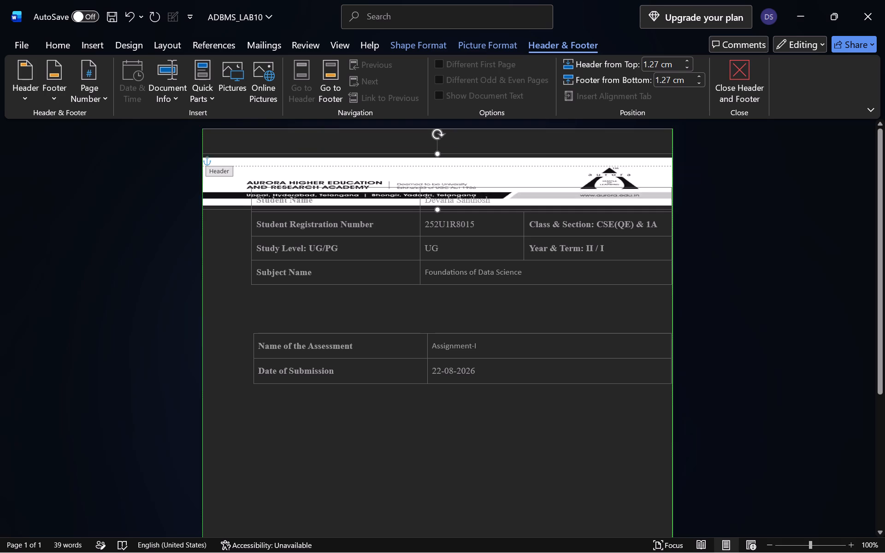
pyautogui.moveTo(438, 141); pyautogui.dragTo(438, 132)
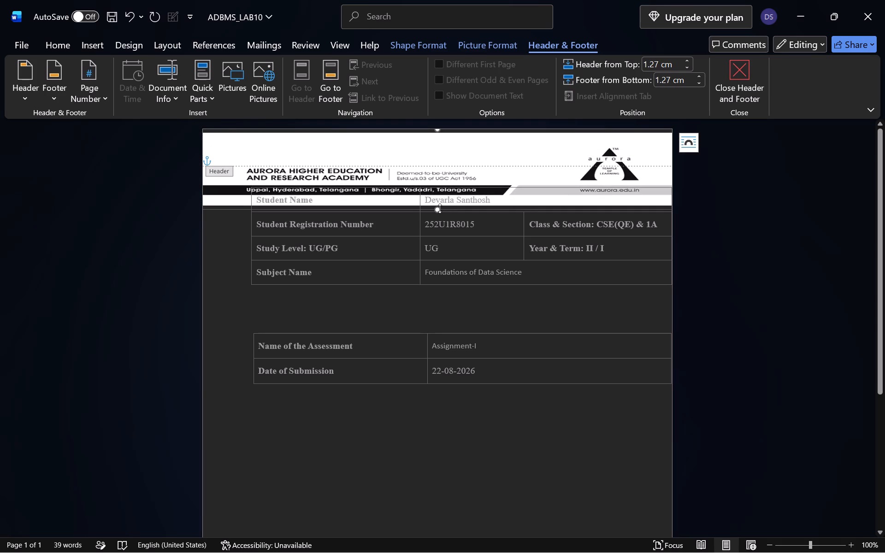
pyautogui.moveTo(440, 208); pyautogui.dragTo(441, 169)
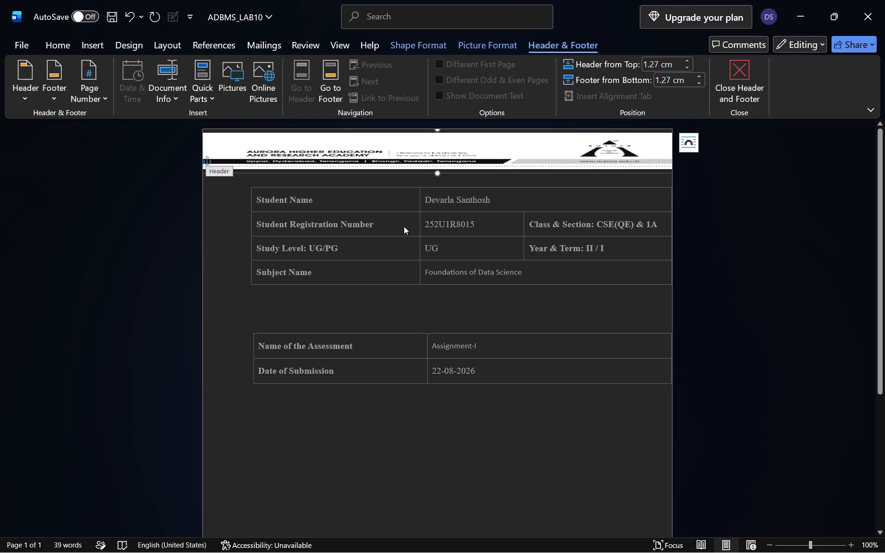
pyautogui.click(238, 224)
pyautogui.click(223, 169)
pyautogui.moveTo(223, 169); pyautogui.dragTo(223, 165)
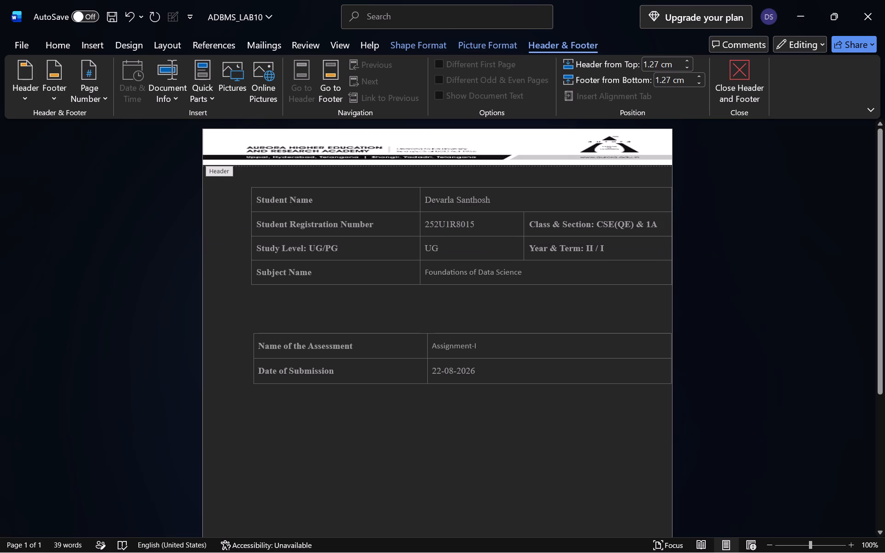
pyautogui.moveTo(223, 165); pyautogui.dragTo(223, 164)
pyautogui.doubleClick(204, 247)
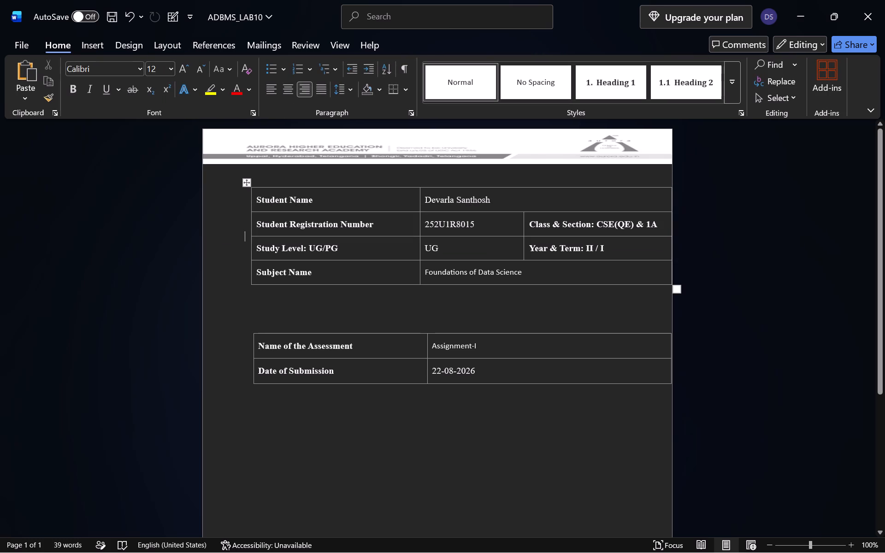
# Move the student details table further down the page and place the assessment table just beneath it with a small gap.
pyautogui.moveTo(247, 182); pyautogui.dragTo(244, 191)
pyautogui.moveTo(244, 191); pyautogui.dragTo(234, 237)
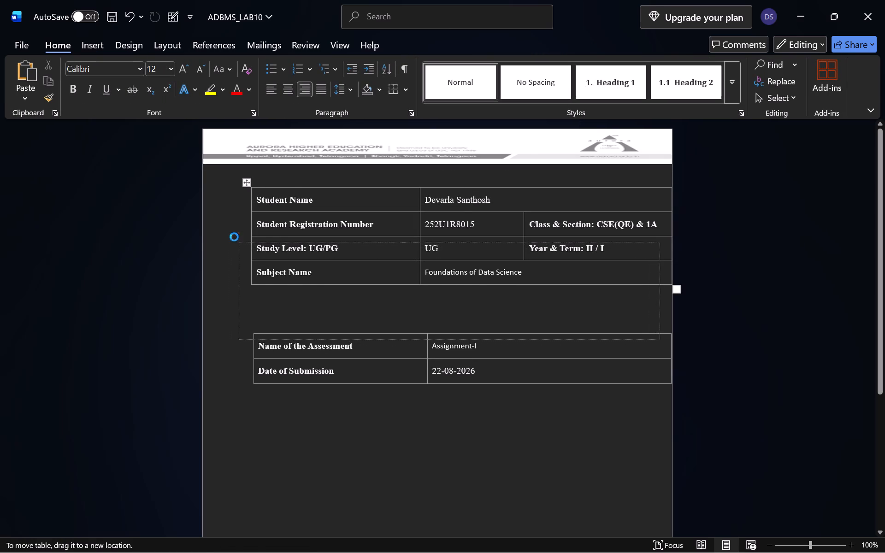
pyautogui.moveTo(191, 237); pyautogui.dragTo(279, 235)
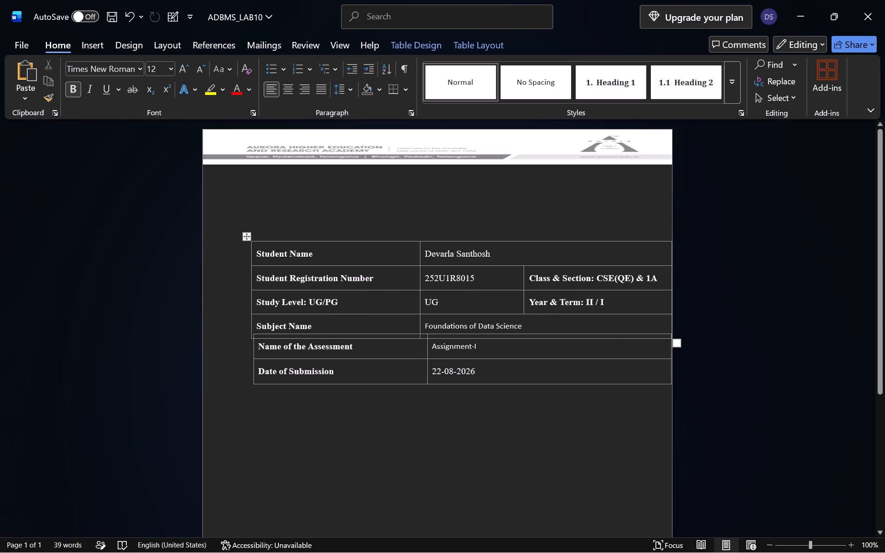
pyautogui.click(271, 350)
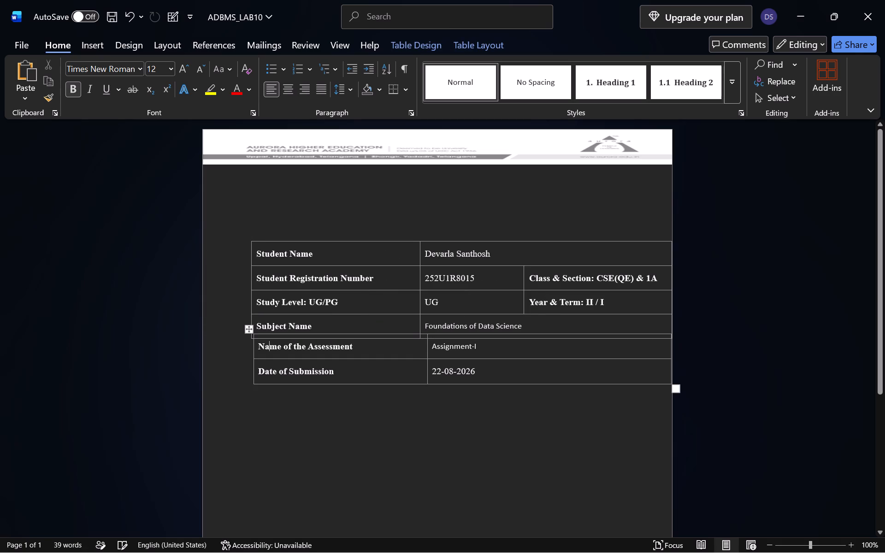
pyautogui.moveTo(250, 329); pyautogui.dragTo(259, 359)
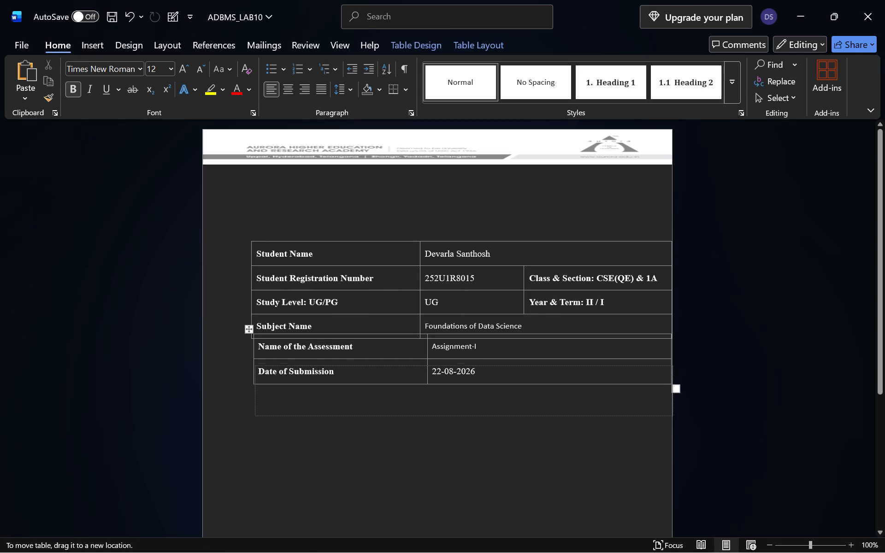
pyautogui.moveTo(259, 359); pyautogui.dragTo(259, 358)
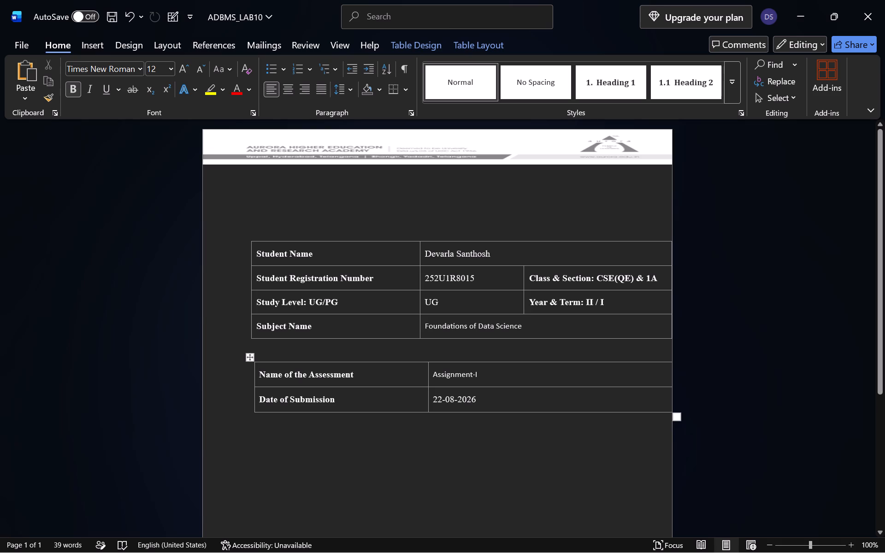
# Reopen the page header, stretch the letterhead banner downward to end just above the student details table, and return to the body.
pyautogui.click(302, 210)
pyautogui.doubleClick(319, 146)
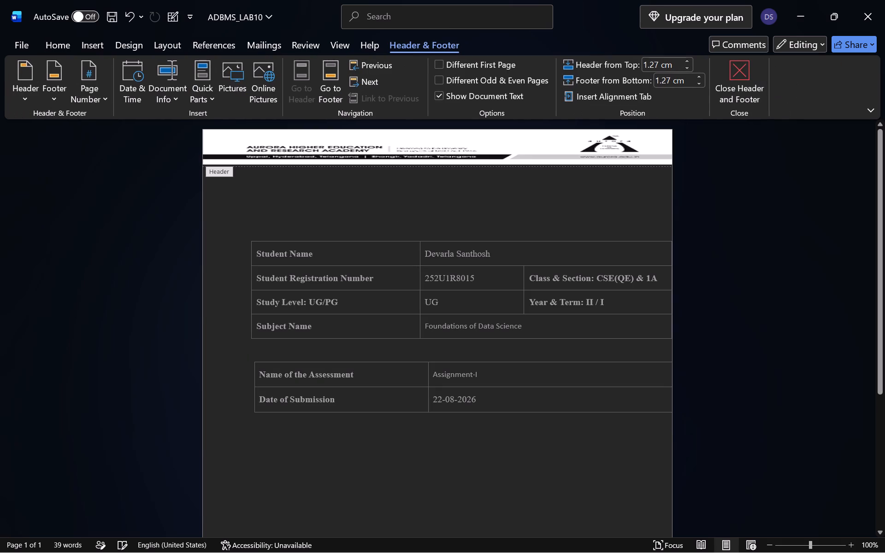
pyautogui.click(413, 150)
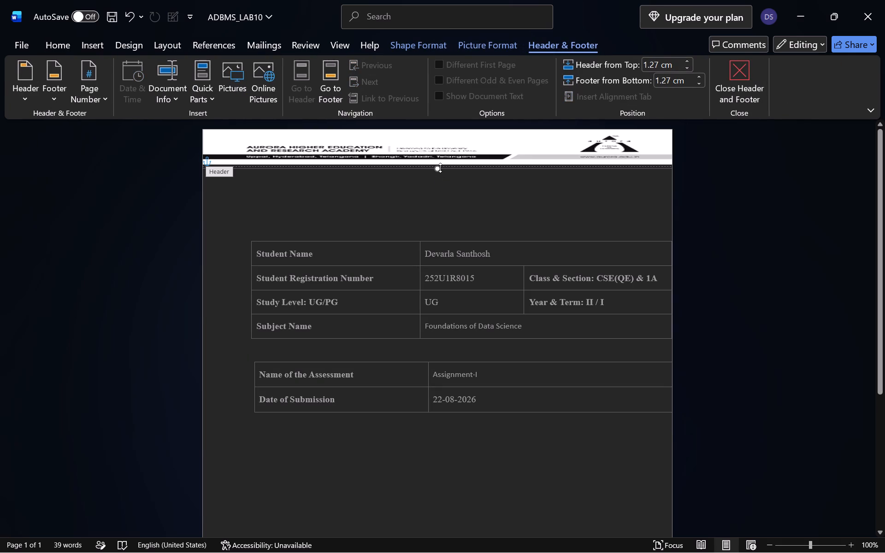
pyautogui.moveTo(440, 168); pyautogui.dragTo(440, 210)
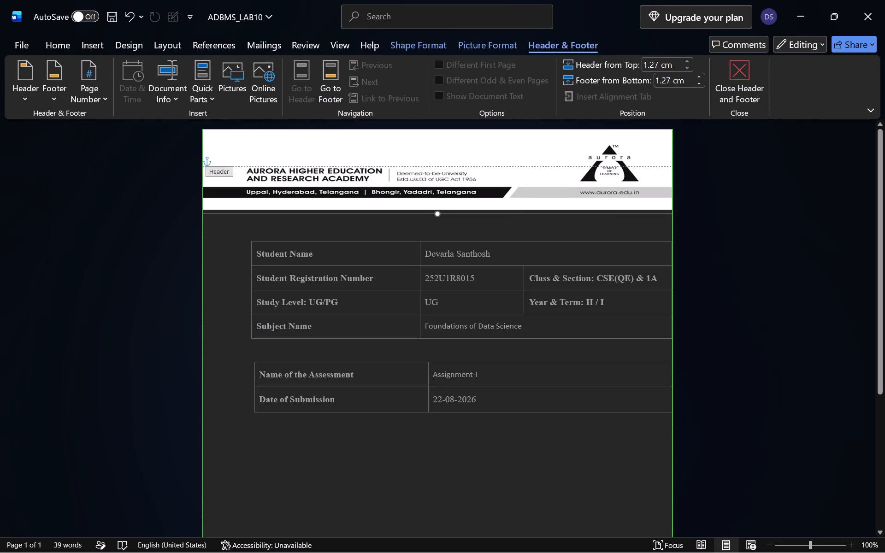
pyautogui.moveTo(440, 210); pyautogui.dragTo(439, 212)
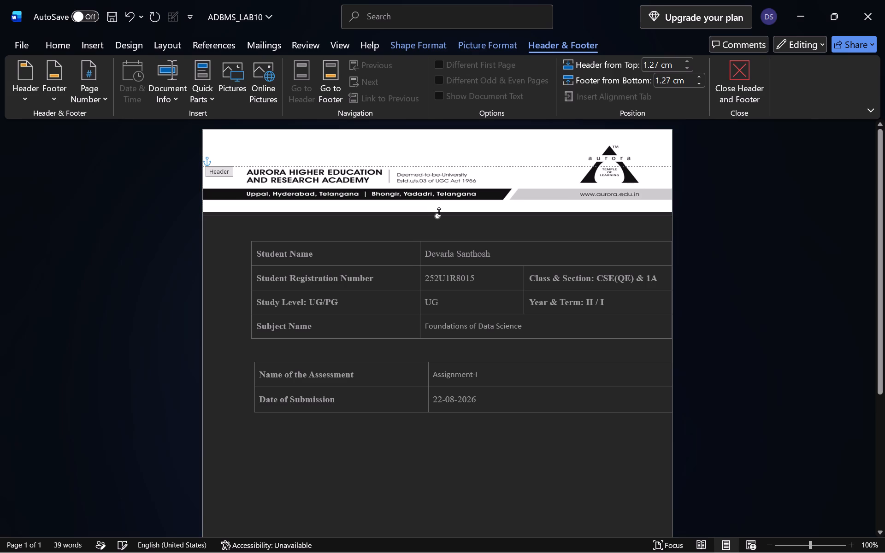
pyautogui.click(461, 222)
pyautogui.click(485, 447)
pyautogui.doubleClick(485, 447)
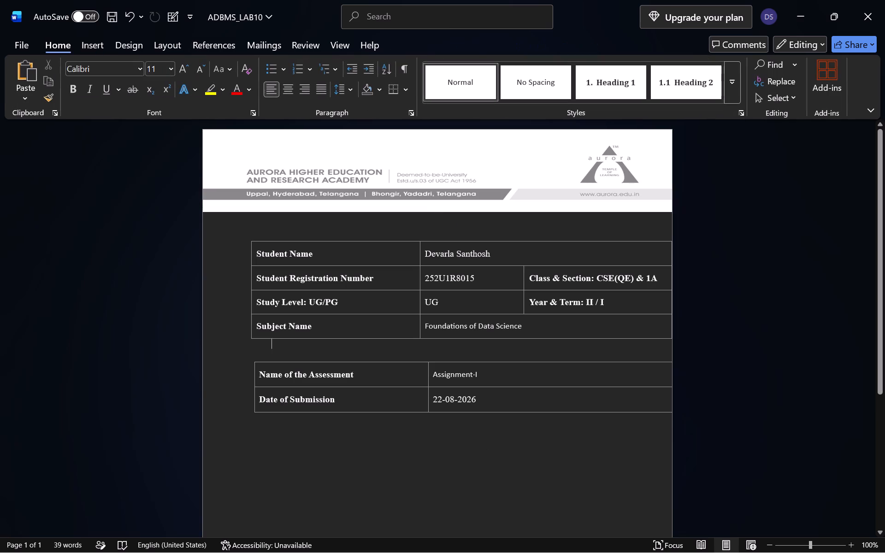
# Replace the Name of the Assessment entry with "Lab report- 1".
pyautogui.scroll(-1, 480, 441)
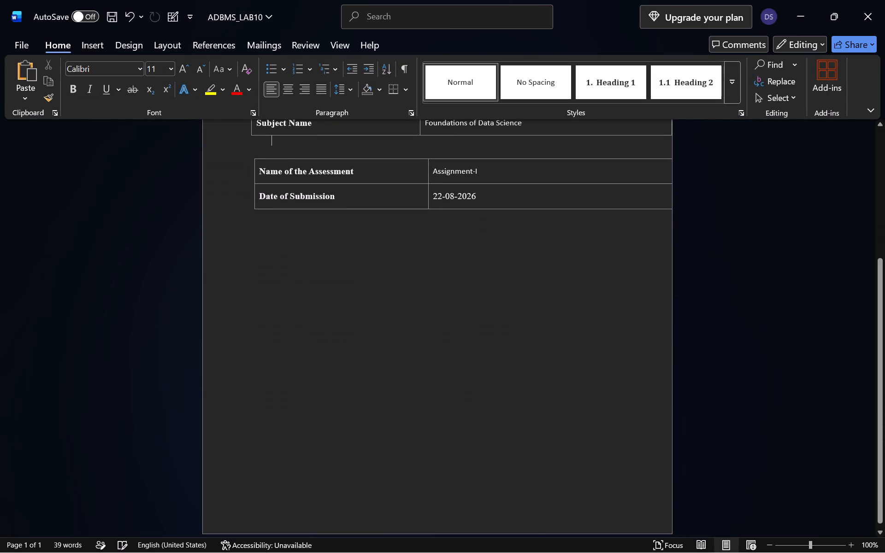
pyautogui.scroll(1, 493, 196)
pyautogui.click(496, 302)
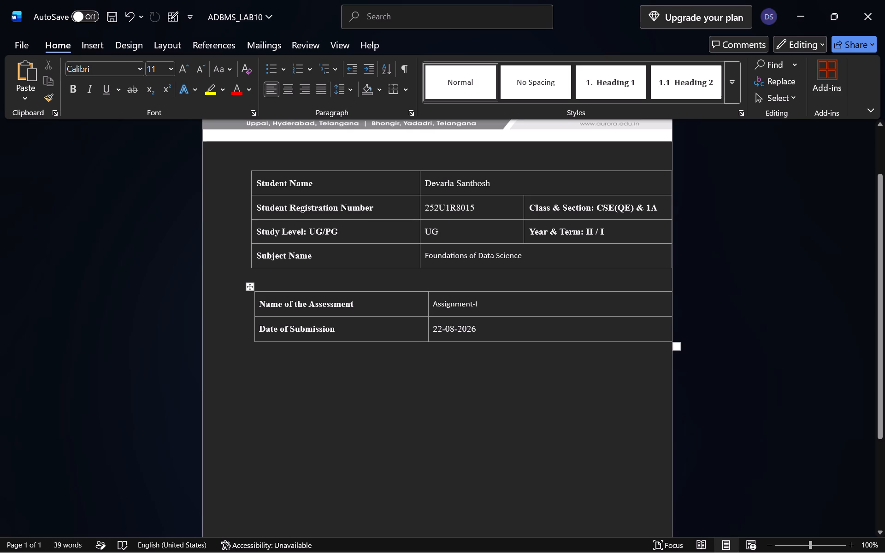
pyautogui.hotkey('ctrl', 'BackSpace')
pyautogui.hotkey('ctrl', 'BackSpace')
pyautogui.hotkey('ctrl', 'BackSpace')
pyautogui.hotkey('ctrl', 'BackSpace')
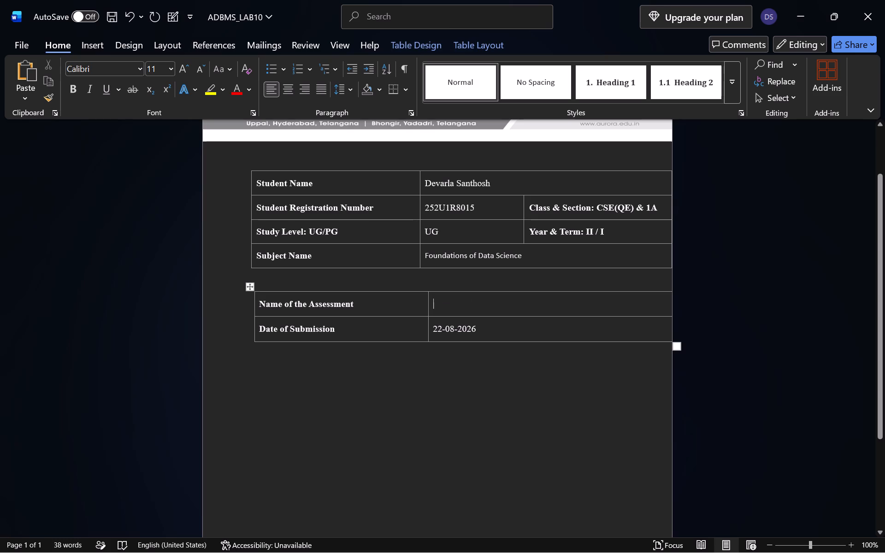
pyautogui.write('La')
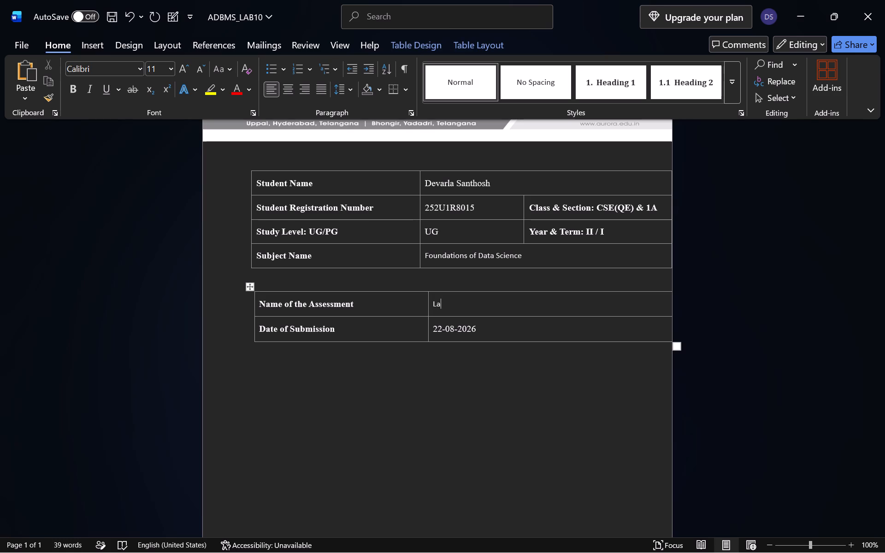
pyautogui.press('b')
pyautogui.press('space')
pyautogui.write('re')
pyautogui.press('p')
pyautogui.write('ort')
pyautogui.press('space')
pyautogui.press('BackSpace')
pyautogui.write('- 1')
# Clear the Subject Name entry in the student details table.
pyautogui.click(528, 260)
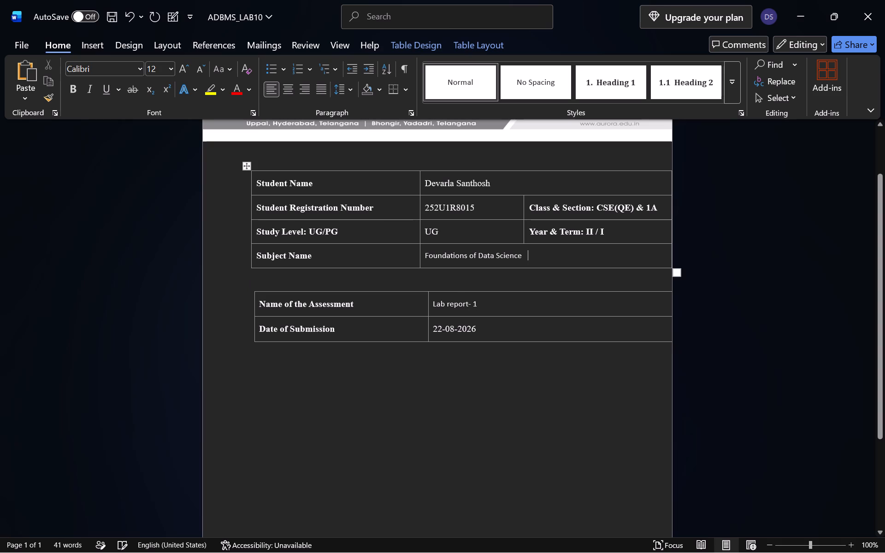
pyautogui.hotkey('ctrl', 'BackSpace')
pyautogui.hotkey('ctrl', 'BackSpace')
pyautogui.hotkey('ctrl', 'BackSpace')
pyautogui.hotkey('ctrl', 'BackSpace')
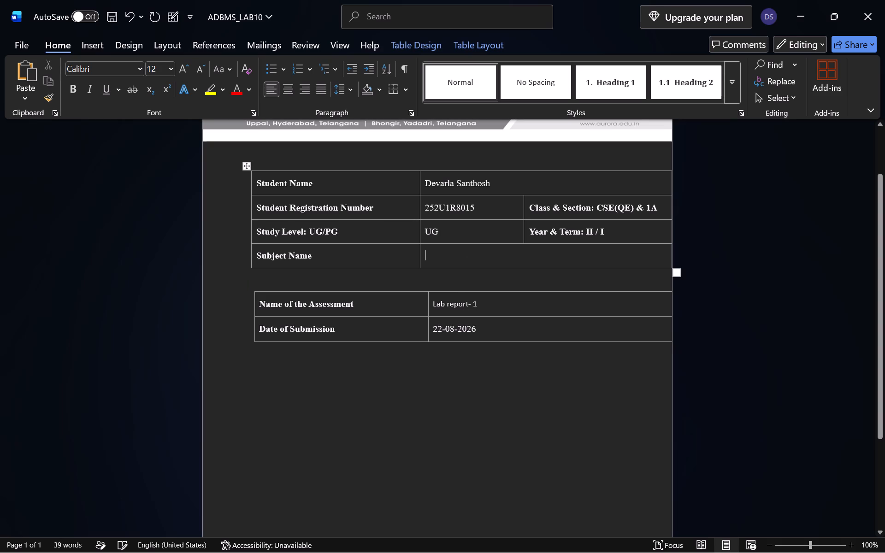
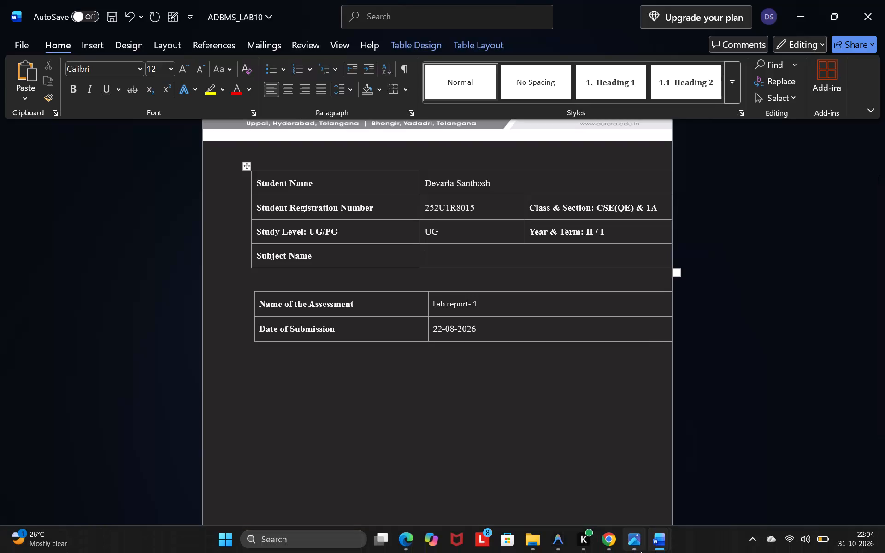
# Switch to the Aurora University assessments page in Chrome, open Backend Development Fundamentals, and copy its course code and title heading.
pyautogui.click(607, 550)
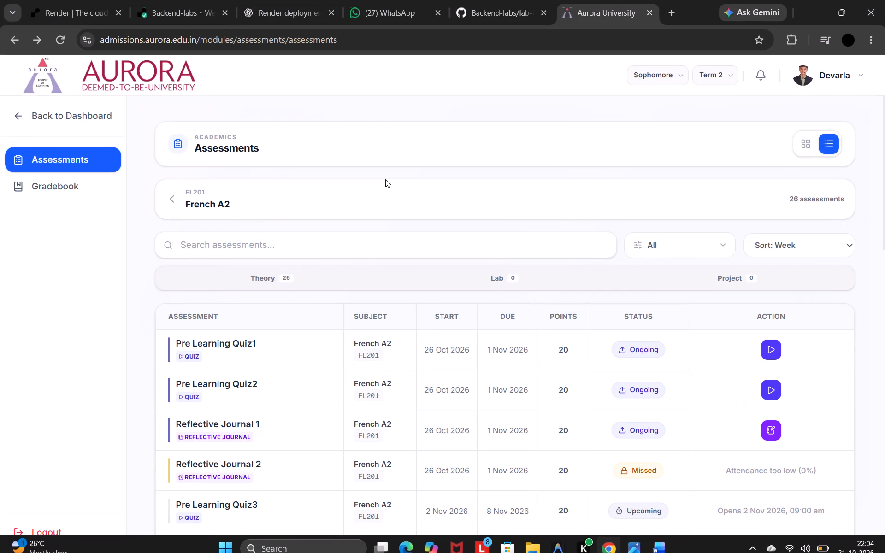
pyautogui.click(171, 198)
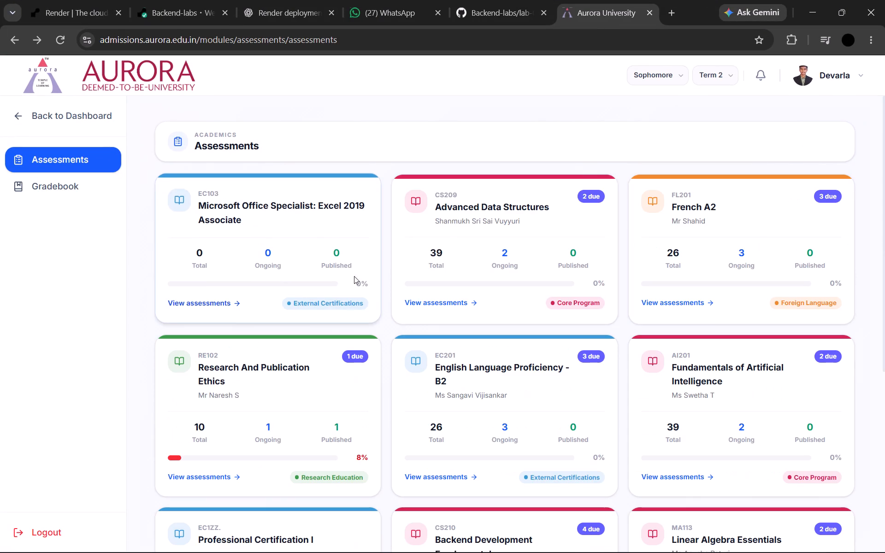
pyautogui.scroll(-4, 464, 401)
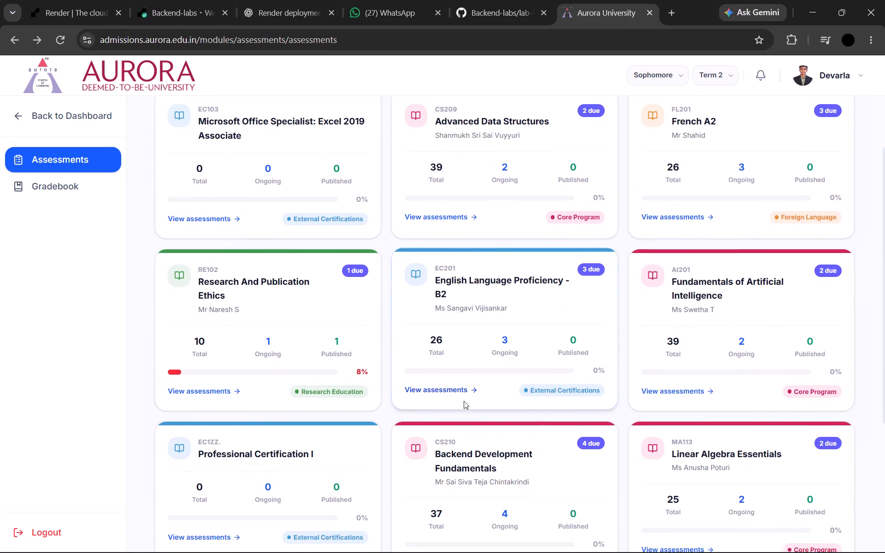
pyautogui.scroll(-2, 464, 401)
pyautogui.moveTo(498, 361); pyautogui.dragTo(453, 346)
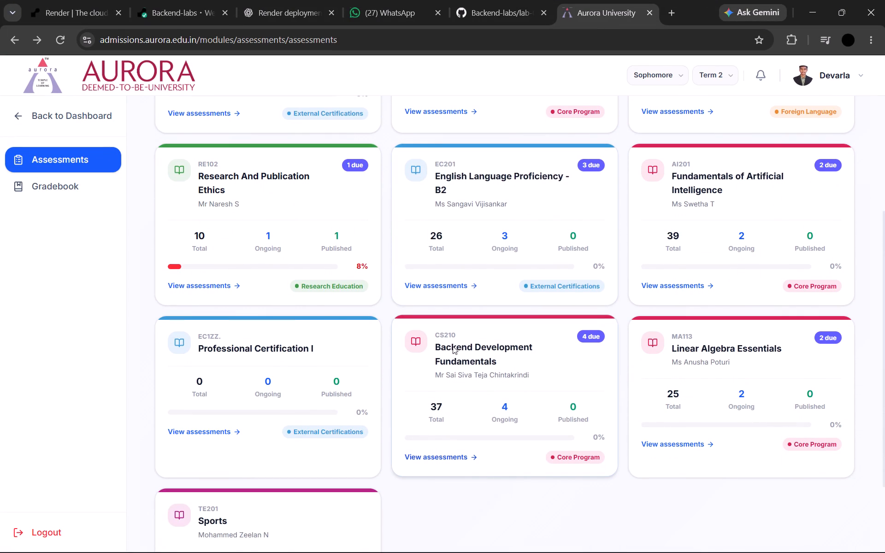
pyautogui.moveTo(453, 346); pyautogui.dragTo(444, 345)
pyautogui.click(444, 345)
pyautogui.click(444, 345)
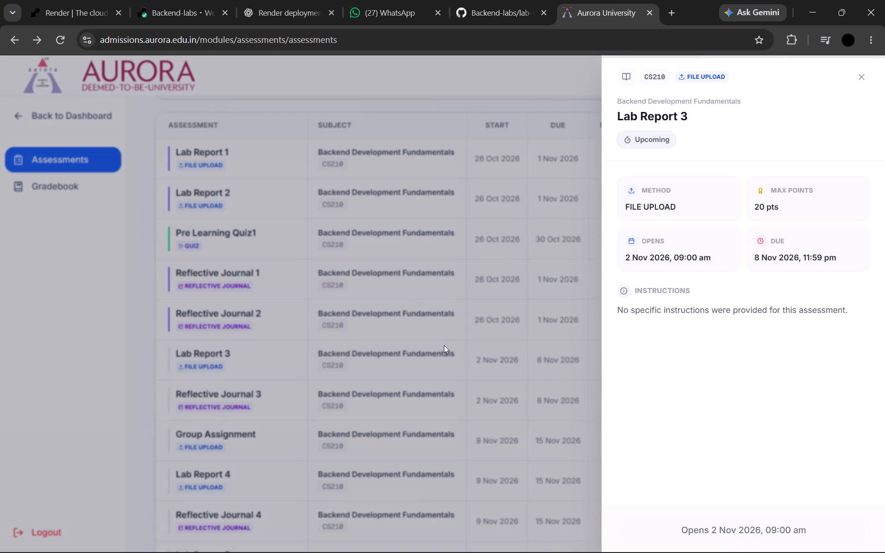
pyautogui.scroll(6, 444, 345)
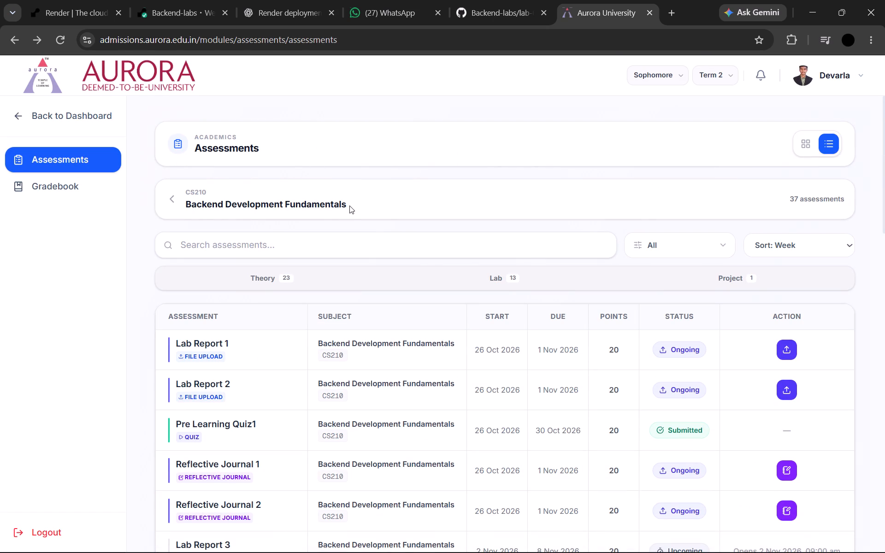
pyautogui.moveTo(352, 204); pyautogui.dragTo(180, 204)
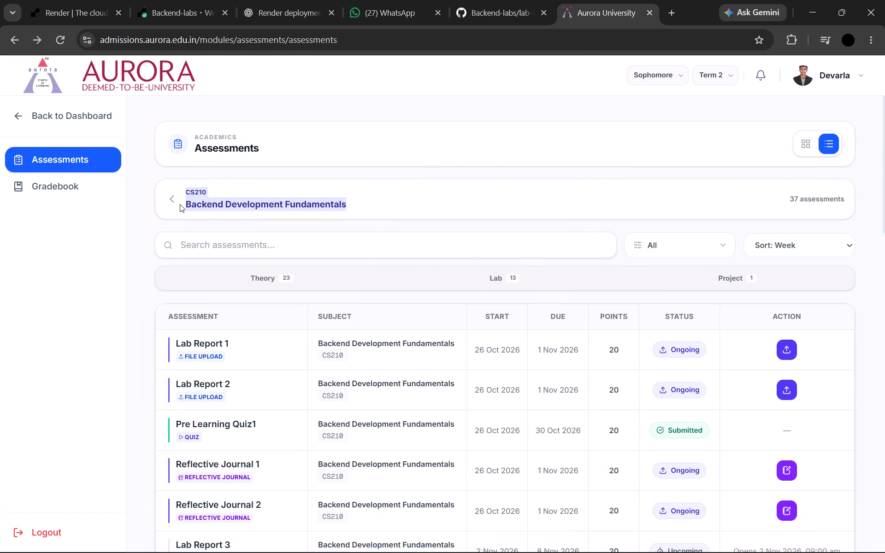
pyautogui.hotkey('ctrl', 'c')
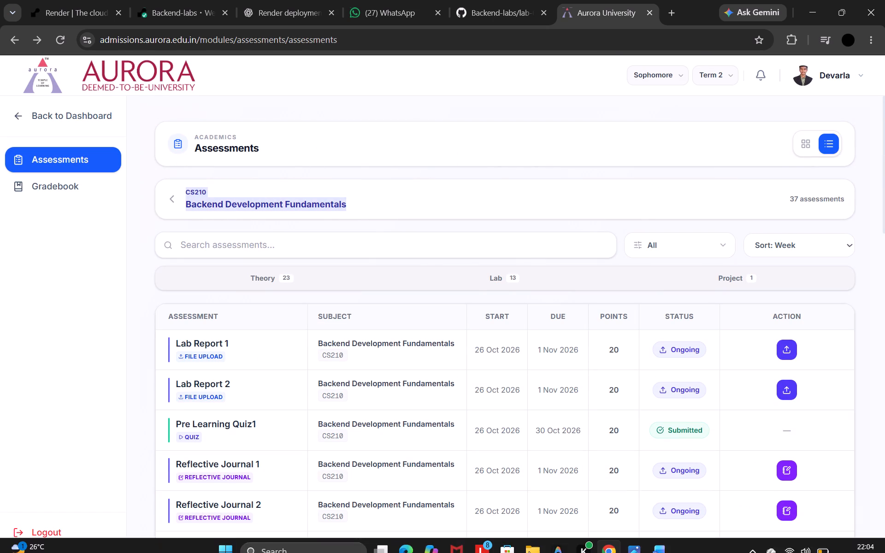
# Back in the ADBMS_LAB10 document, paste the copied heading into Subject Name and trim it to just "Backend Development Fundamentals".
pyautogui.click(654, 541)
pyautogui.click(618, 506)
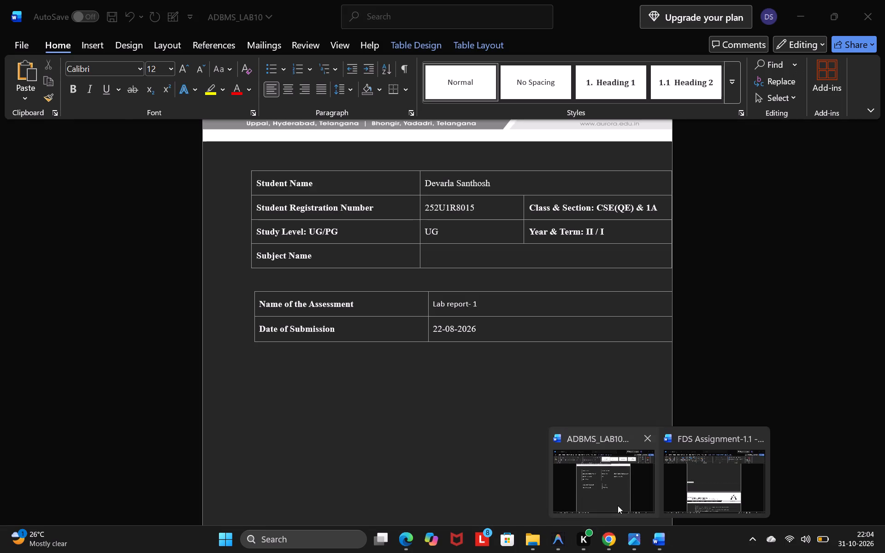
pyautogui.hotkey('ctrl', 'v')
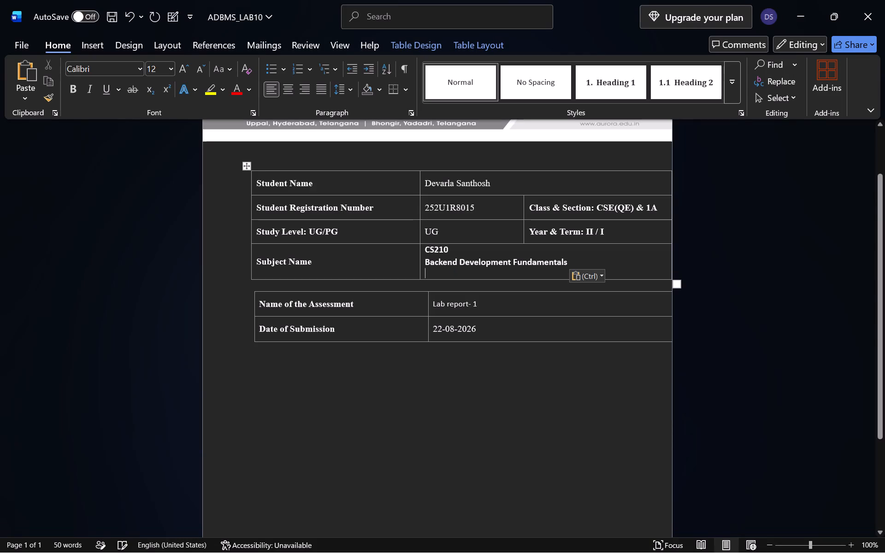
pyautogui.click(458, 249)
pyautogui.press('BackSpace')
pyautogui.press('BackSpace')
pyautogui.press('BackSpace')
pyautogui.press('BackSpace')
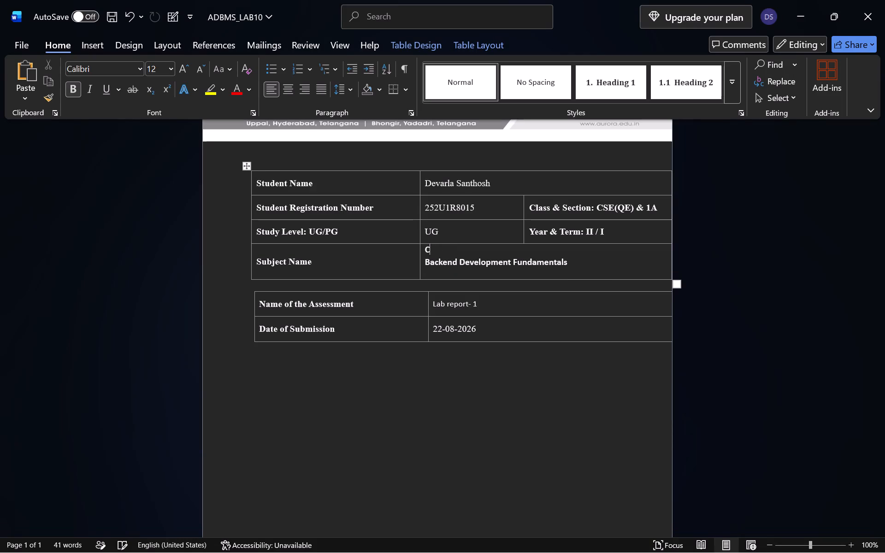
pyautogui.press('BackSpace')
pyautogui.press('BackSpace')
pyautogui.press('Down')
pyautogui.press('BackSpace')
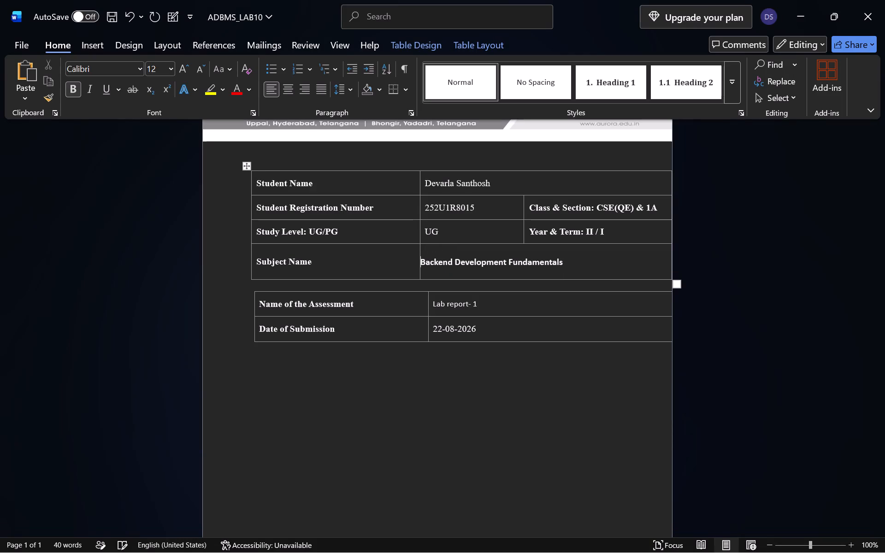
pyautogui.press('BackSpace')
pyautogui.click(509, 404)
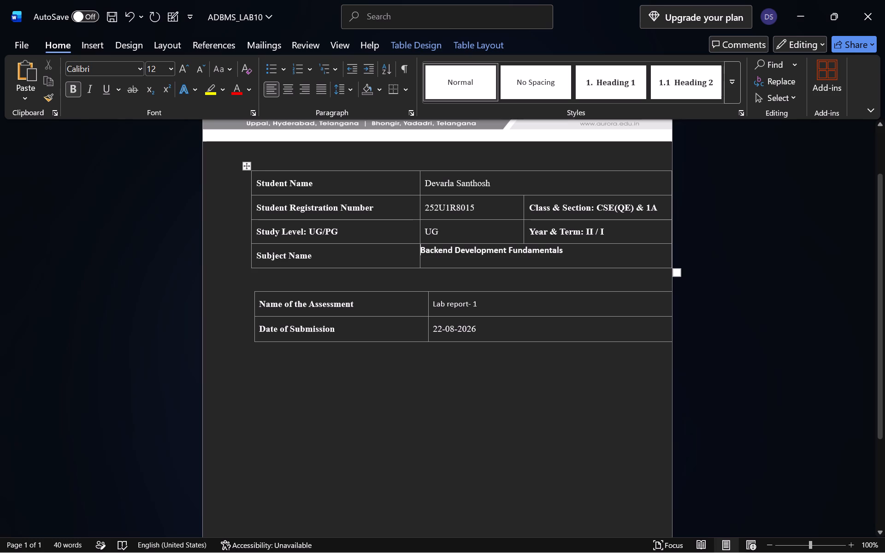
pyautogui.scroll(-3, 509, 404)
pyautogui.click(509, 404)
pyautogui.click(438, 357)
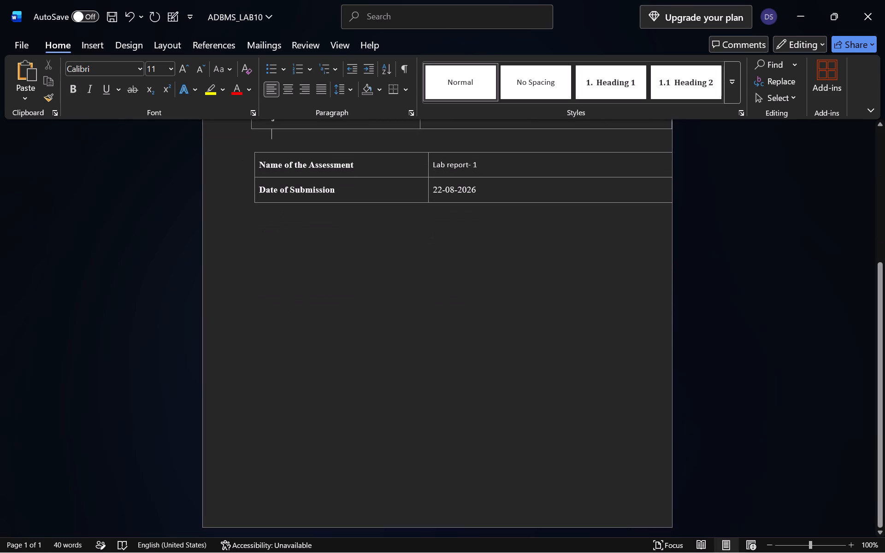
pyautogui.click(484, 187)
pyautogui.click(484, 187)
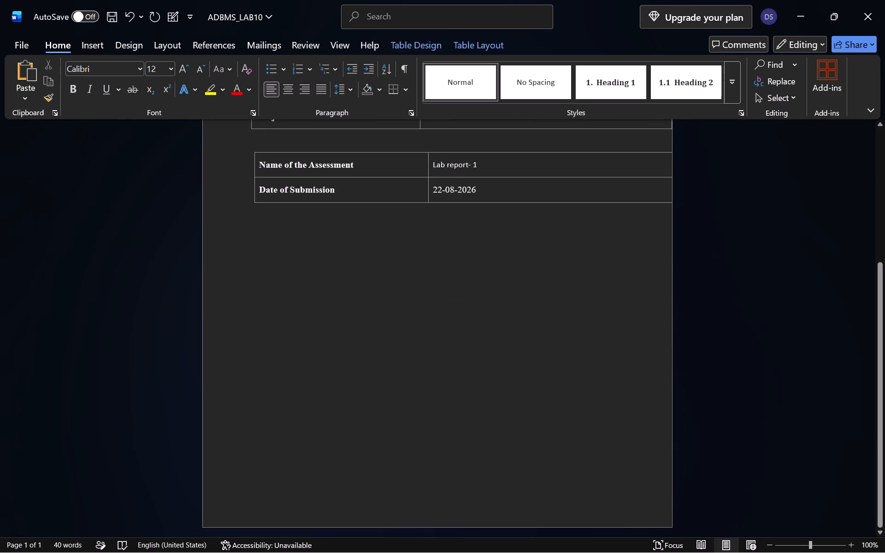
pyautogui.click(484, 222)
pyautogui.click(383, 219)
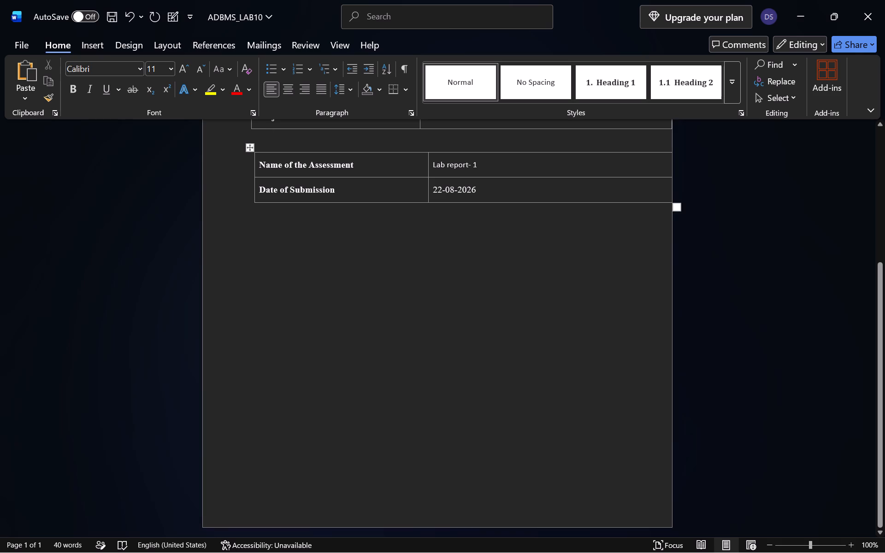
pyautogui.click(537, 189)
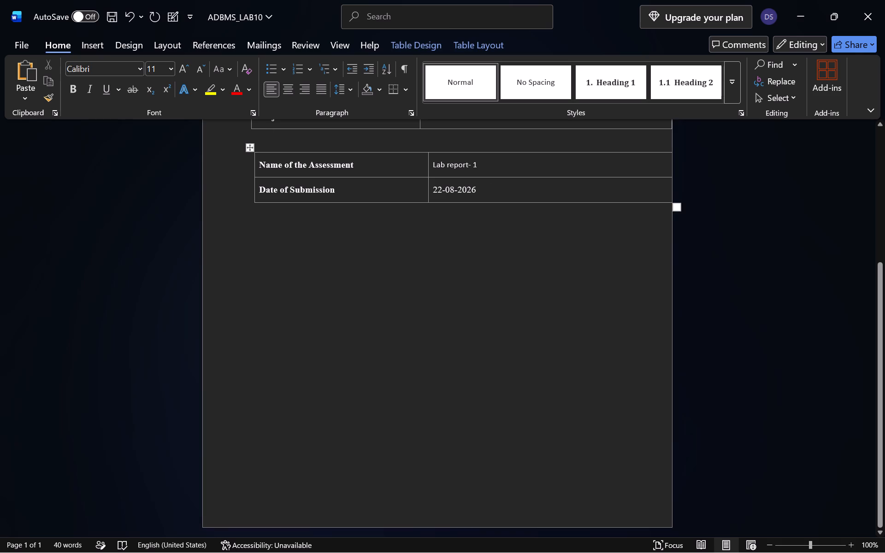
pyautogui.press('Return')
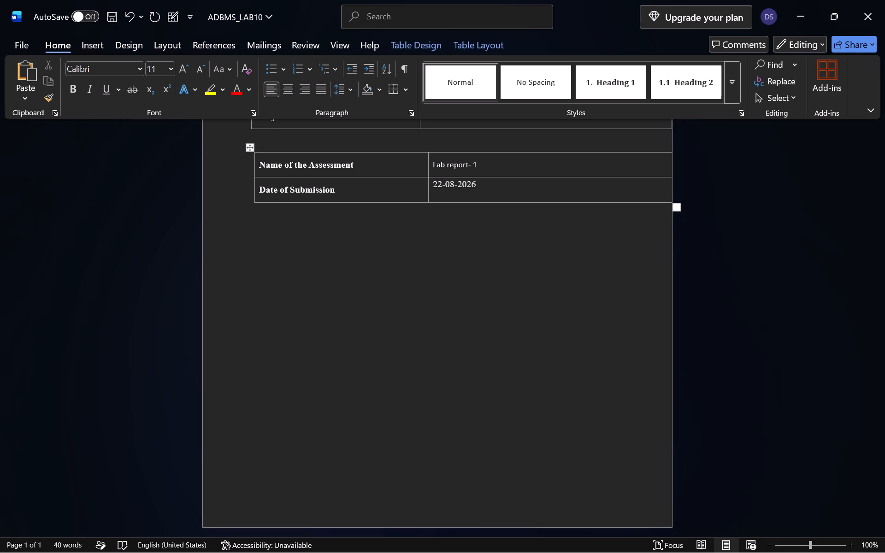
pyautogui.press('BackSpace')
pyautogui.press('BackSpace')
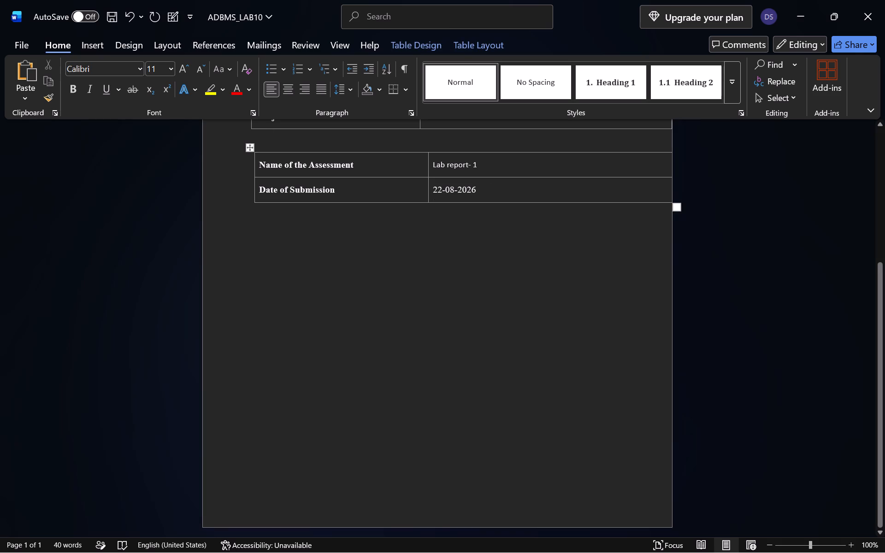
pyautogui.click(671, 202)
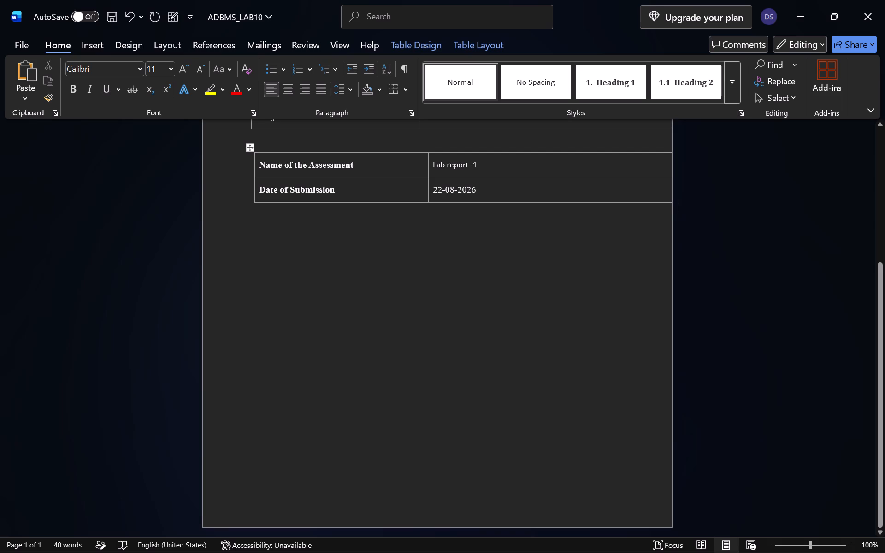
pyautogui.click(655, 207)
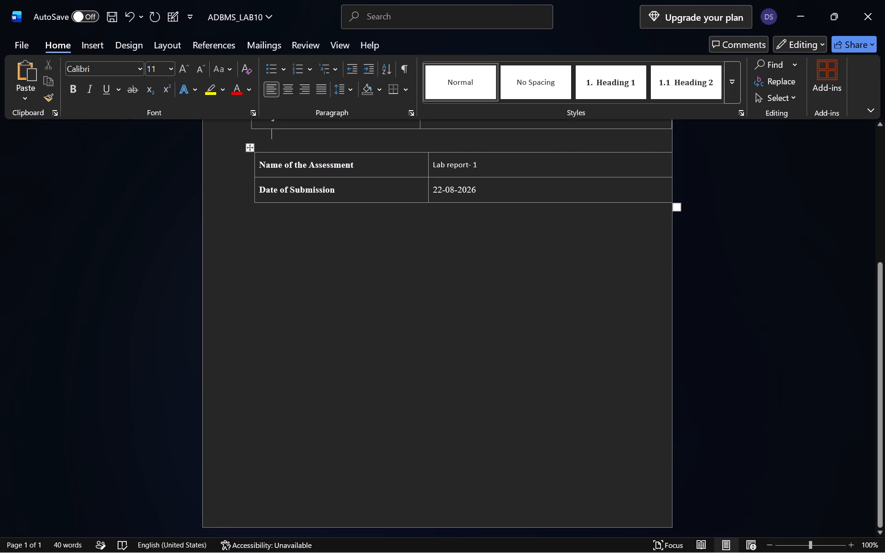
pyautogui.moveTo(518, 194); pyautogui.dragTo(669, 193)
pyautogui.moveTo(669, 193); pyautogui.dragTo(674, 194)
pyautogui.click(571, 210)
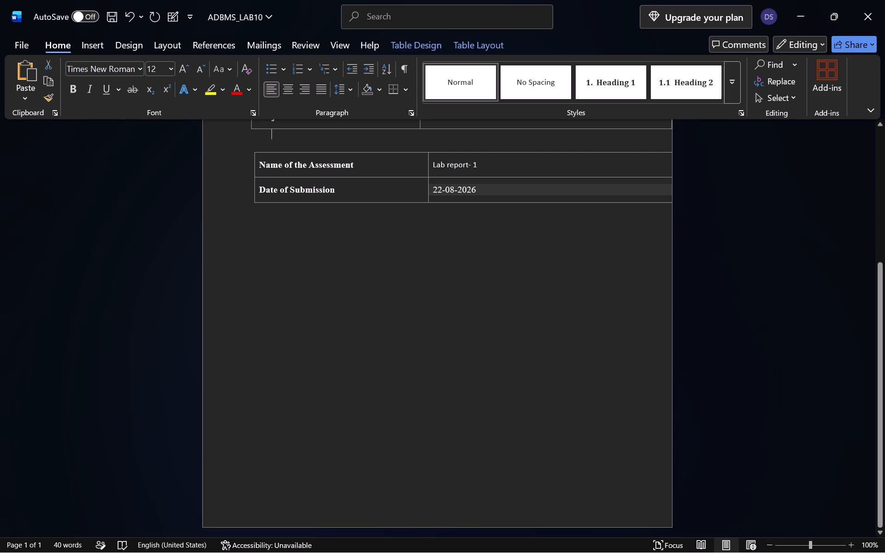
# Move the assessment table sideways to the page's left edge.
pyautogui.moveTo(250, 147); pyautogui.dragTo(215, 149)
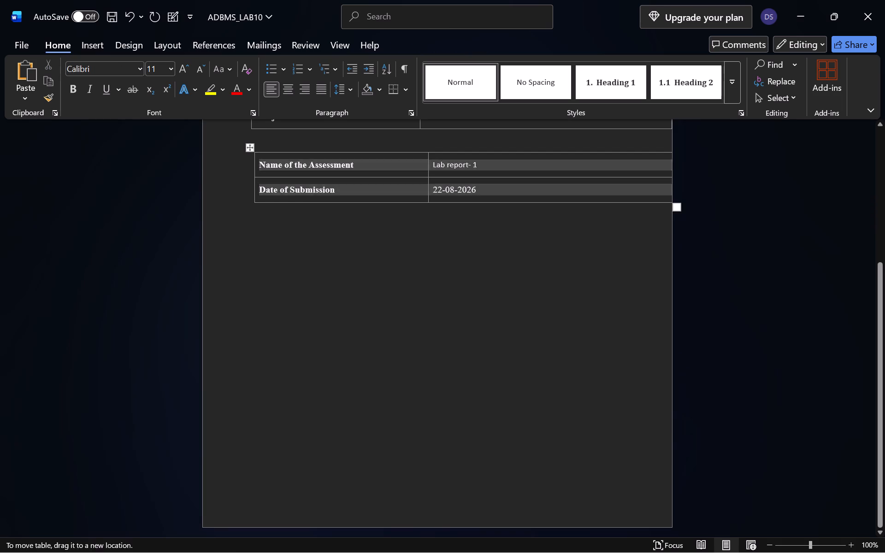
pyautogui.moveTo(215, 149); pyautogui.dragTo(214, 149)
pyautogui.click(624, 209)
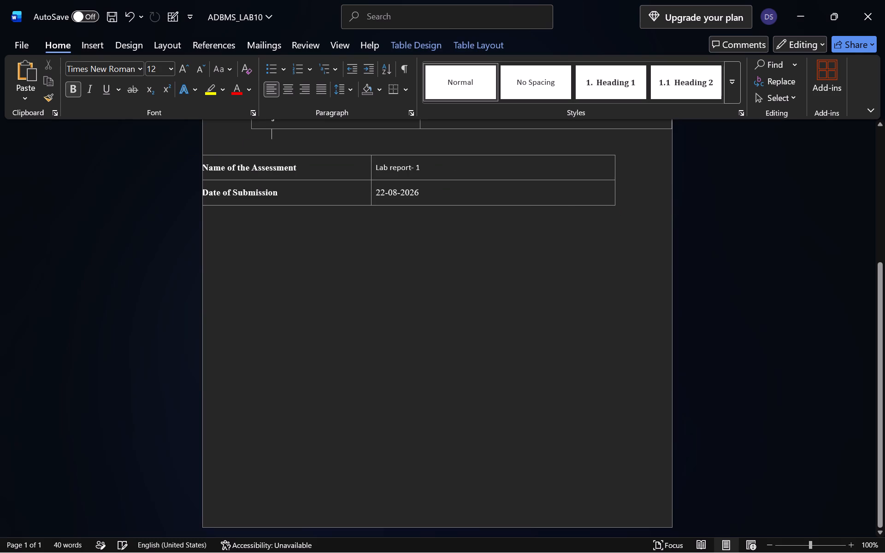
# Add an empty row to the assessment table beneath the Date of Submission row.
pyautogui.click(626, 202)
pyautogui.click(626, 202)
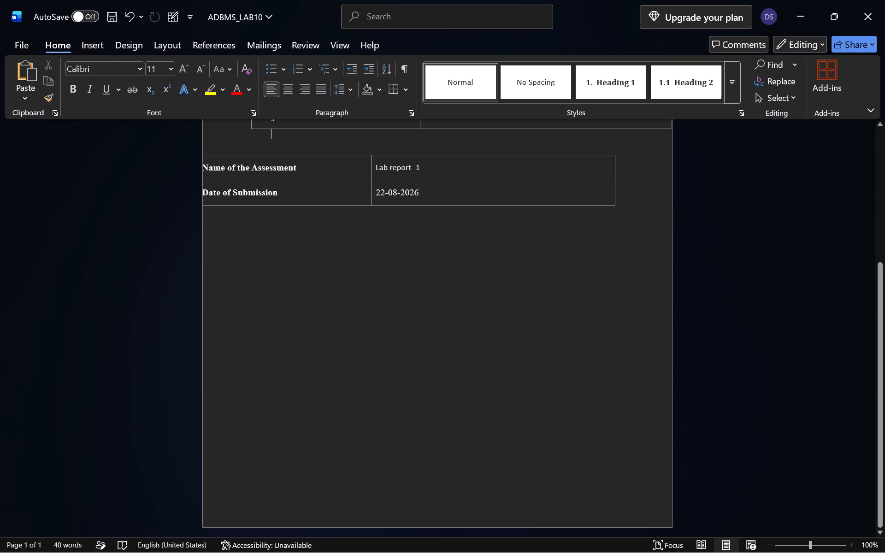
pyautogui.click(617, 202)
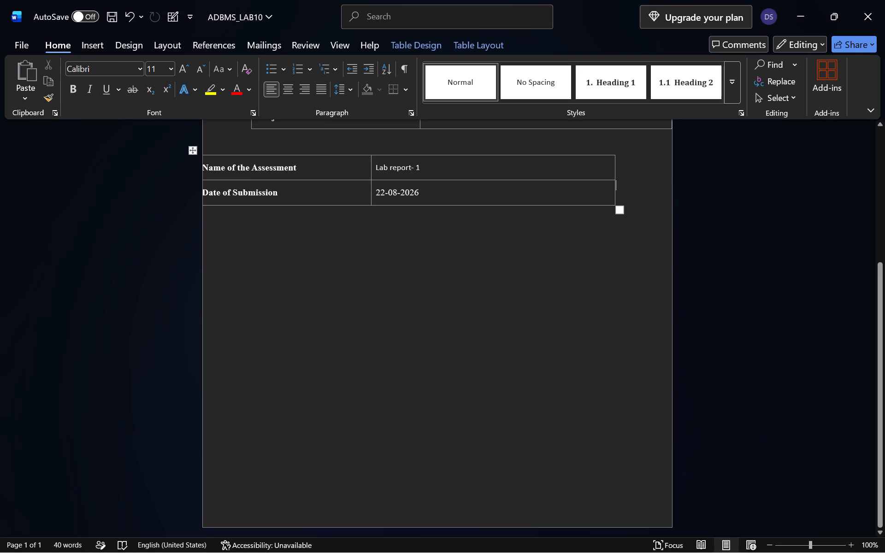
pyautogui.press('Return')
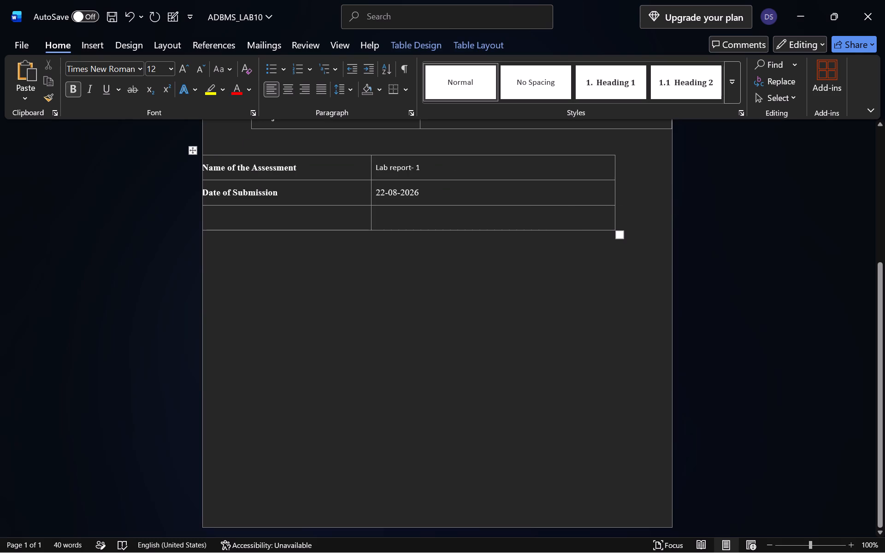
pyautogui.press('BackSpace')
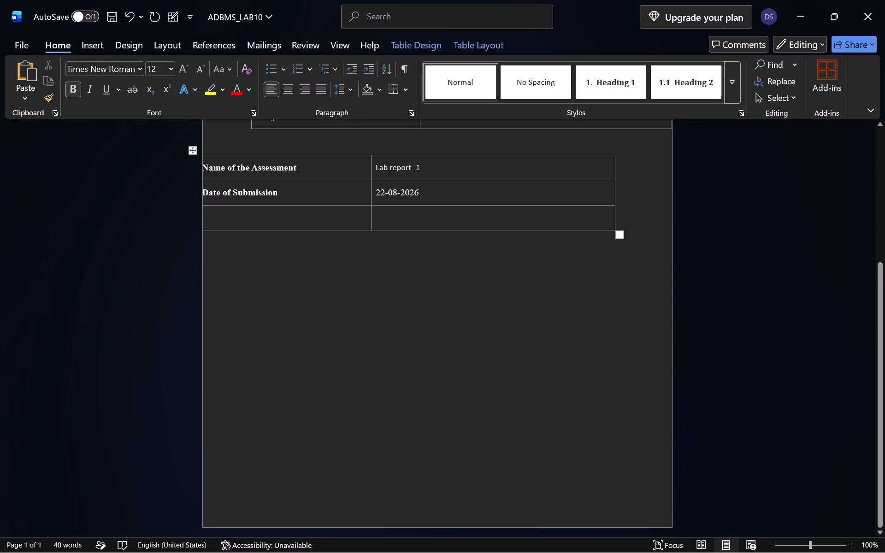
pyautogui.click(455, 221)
# Move the assessment table back beneath the student details table, with both of its side borders inside the page.
pyautogui.moveTo(190, 149); pyautogui.dragTo(245, 160)
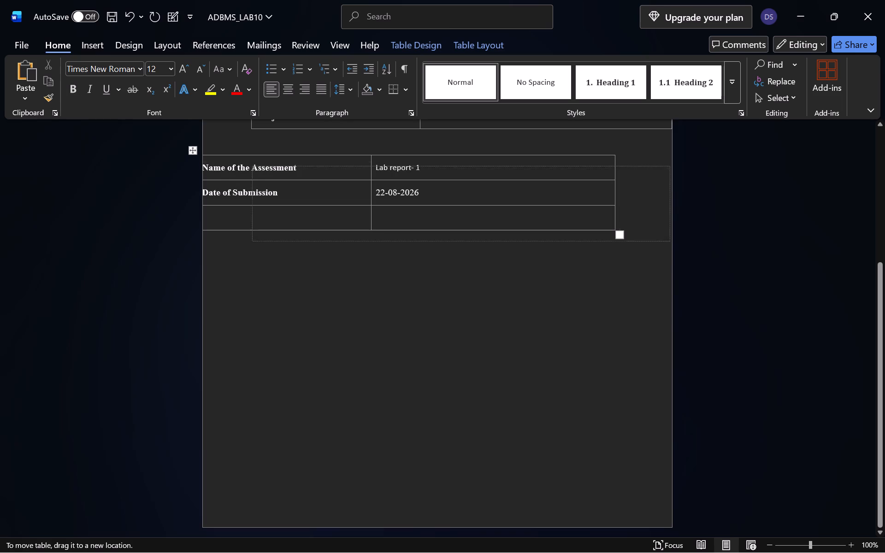
pyautogui.moveTo(245, 160); pyautogui.dragTo(240, 150)
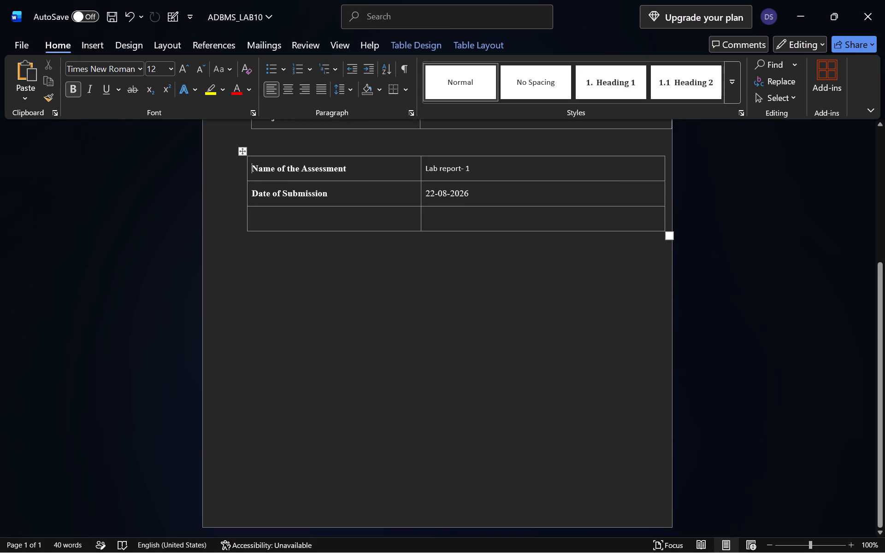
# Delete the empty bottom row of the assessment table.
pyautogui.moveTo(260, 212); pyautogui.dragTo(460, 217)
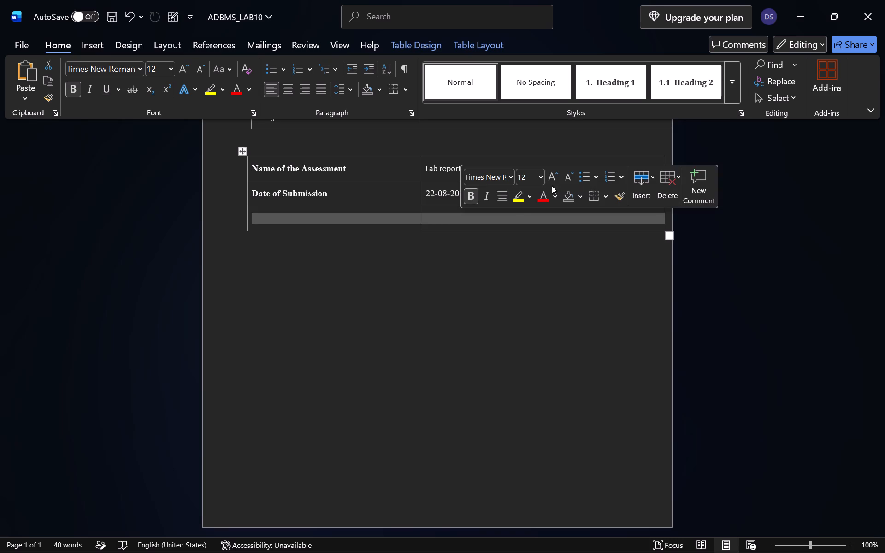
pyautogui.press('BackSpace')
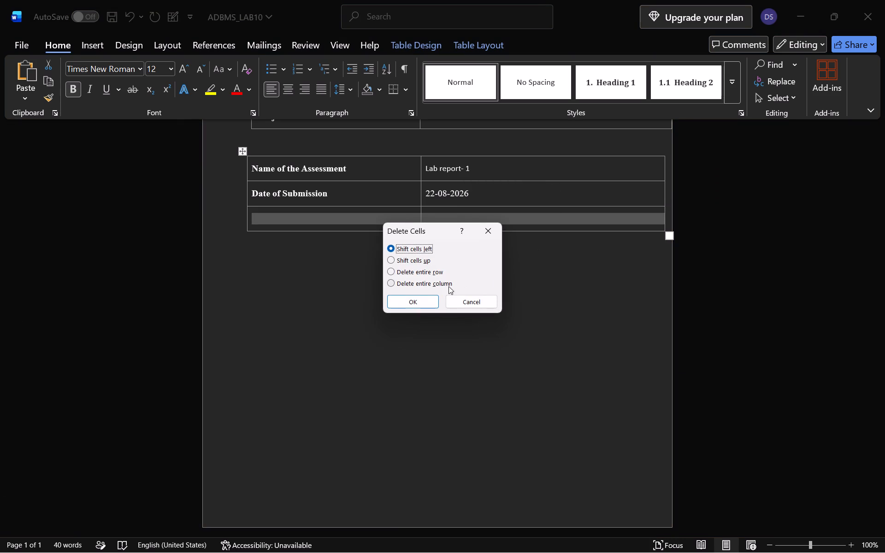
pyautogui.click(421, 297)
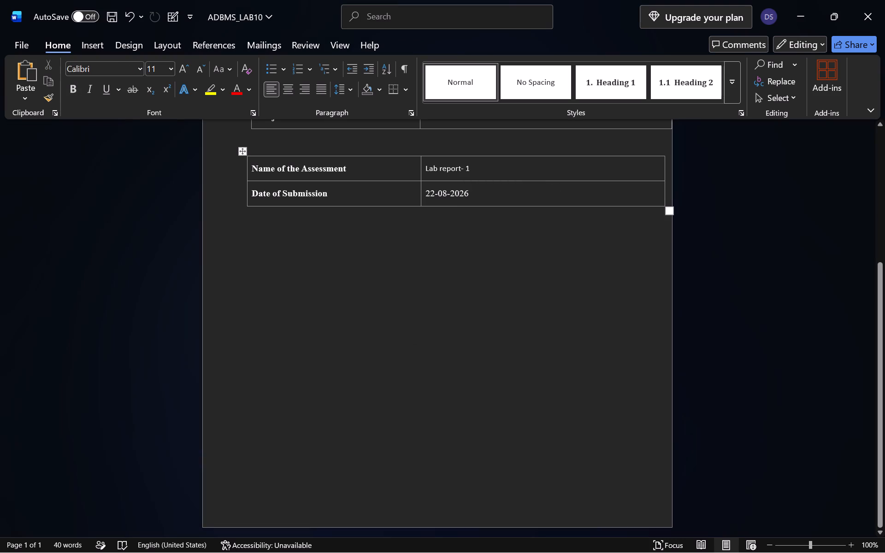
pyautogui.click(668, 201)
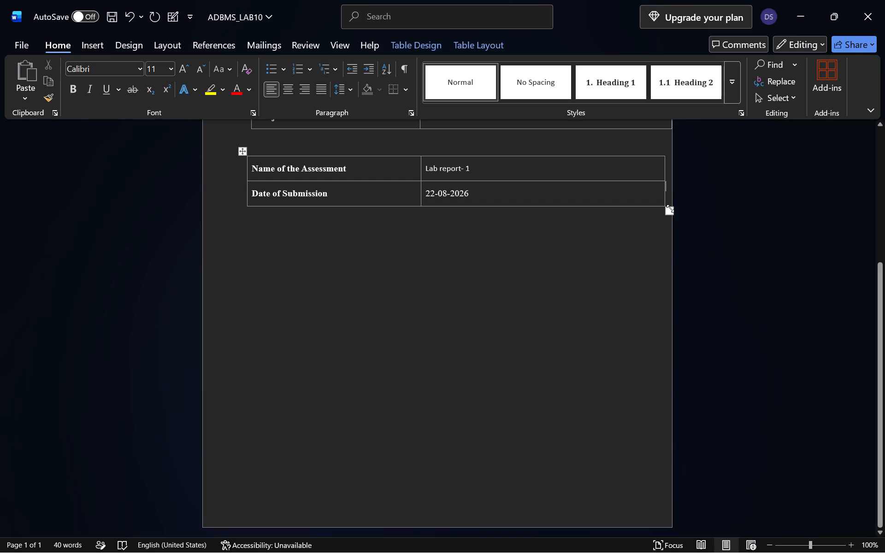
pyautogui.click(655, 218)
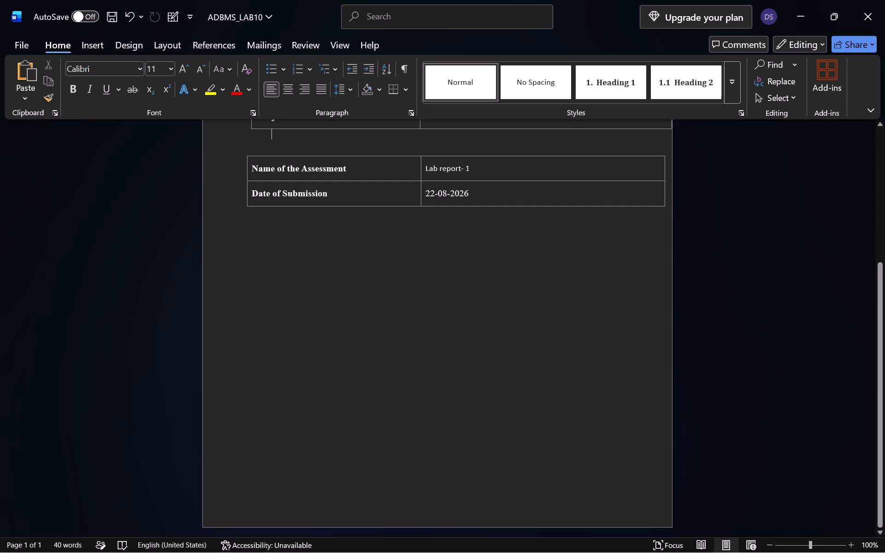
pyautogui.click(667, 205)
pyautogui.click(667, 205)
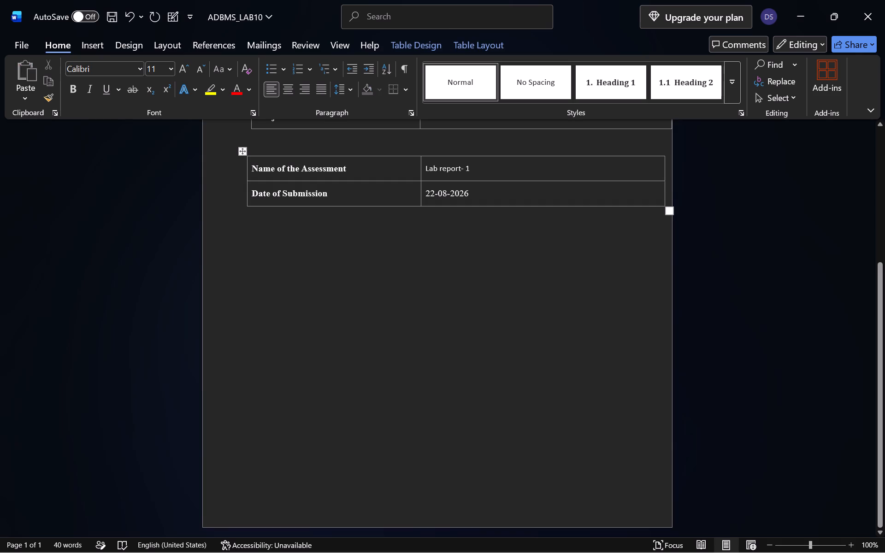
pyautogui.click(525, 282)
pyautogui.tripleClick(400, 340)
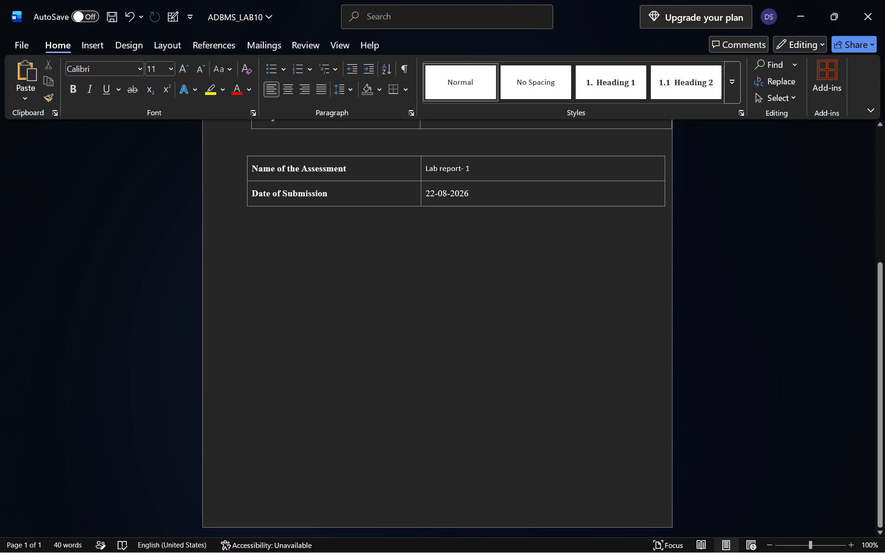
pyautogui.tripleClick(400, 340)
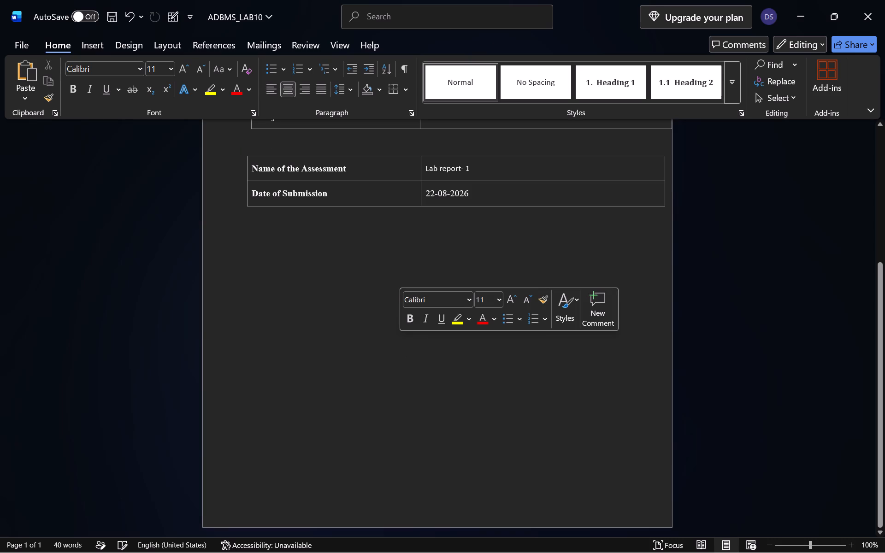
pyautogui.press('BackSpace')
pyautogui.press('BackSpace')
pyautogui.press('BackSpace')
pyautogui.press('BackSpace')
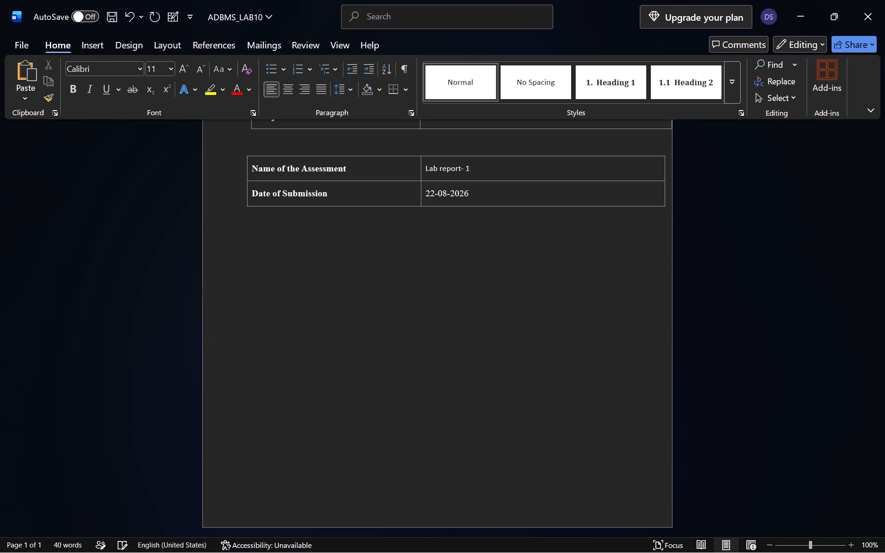
# Add the text "Git hub Repo link" in the empty space below the assessment table.
pyautogui.click(441, 274)
pyautogui.tripleClick(441, 274)
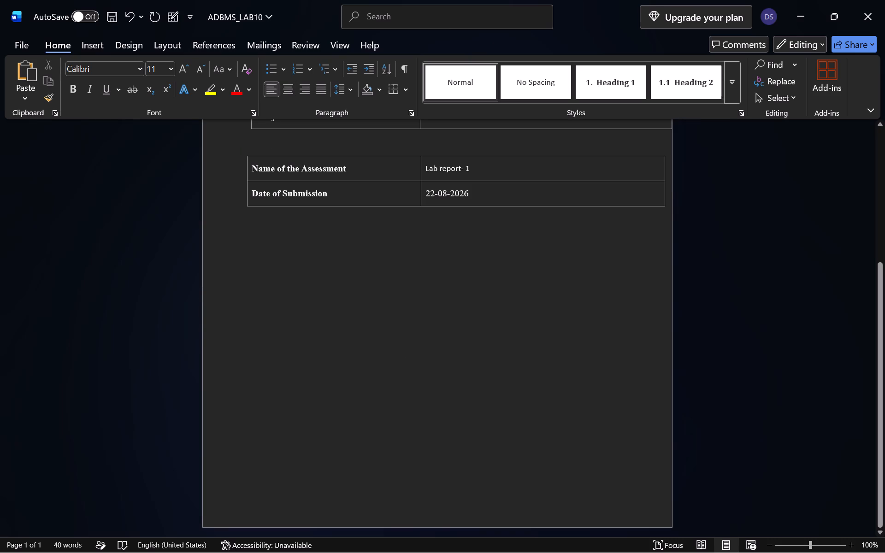
pyautogui.doubleClick(441, 274)
pyautogui.click(441, 274)
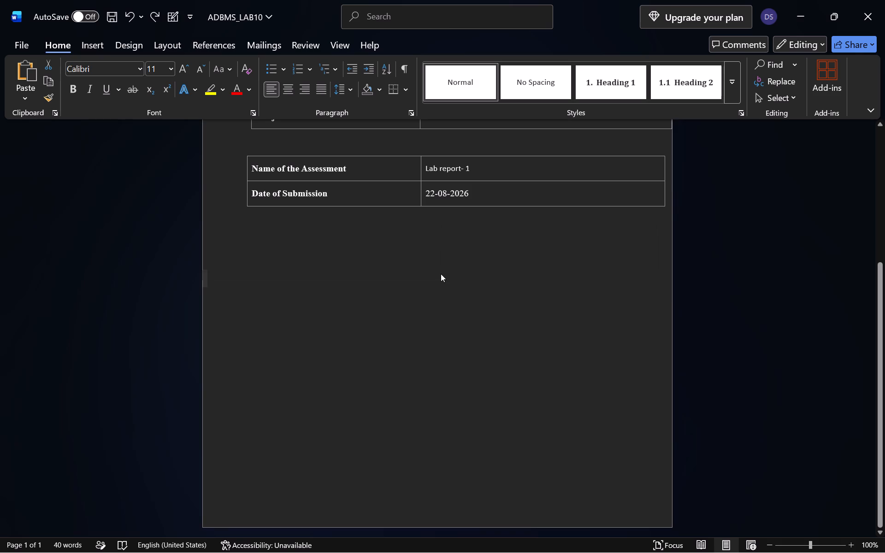
pyautogui.doubleClick(441, 274)
pyautogui.write('git')
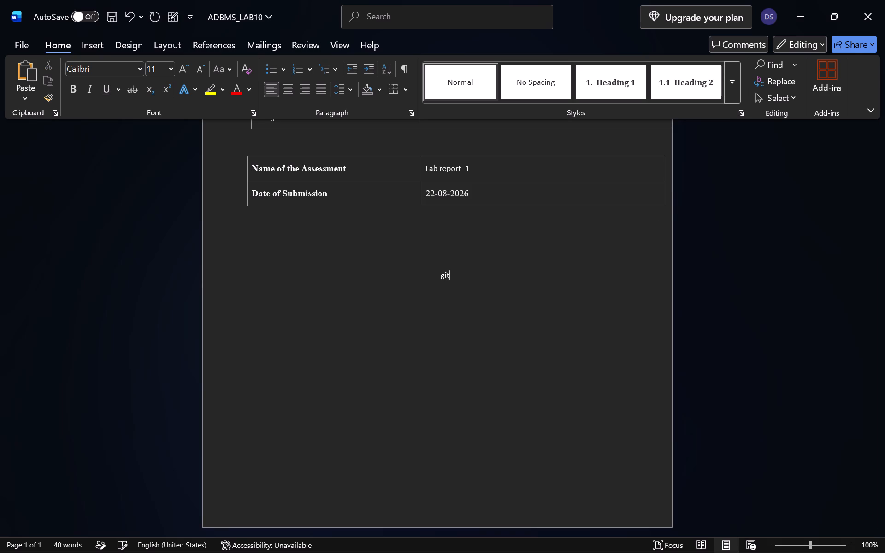
pyautogui.press('space')
pyautogui.write('hun')
pyautogui.press('space')
pyautogui.press('BackSpace')
pyautogui.press('BackSpace')
pyautogui.press('BackSpace')
pyautogui.press('v')
pyautogui.press('BackSpace')
pyautogui.write('ub')
pyautogui.press('space')
pyautogui.write('Re')
pyautogui.write('po lik')
pyautogui.press('space')
pyautogui.press('BackSpace')
pyautogui.press('BackSpace')
pyautogui.press('BackSpace')
pyautogui.write('ink')
pyautogui.press('space')
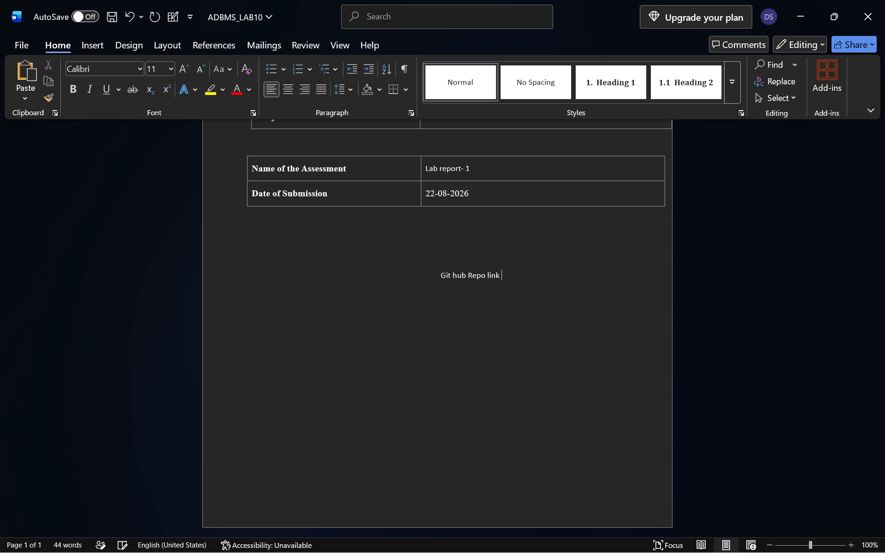
# Make the whole "Git hub Repo link" text bold.
pyautogui.hotkey('ctrl', 'Left')
pyautogui.hotkey('ctrl', 'Left')
pyautogui.hotkey('ctrl', 'Left')
pyautogui.hotkey('ctrl', 'Right')
pyautogui.hotkey('ctrl', 'Right')
pyautogui.hotkey('ctrl', 'Right')
pyautogui.hotkey('shift', 'Left')
pyautogui.hotkey('ctrl', 'shift', 'Left')
pyautogui.hotkey('ctrl', 'shift', 'Left')
pyautogui.hotkey('ctrl', 'shift', 'Left')
pyautogui.hotkey('ctrl', 'shift', 'Left')
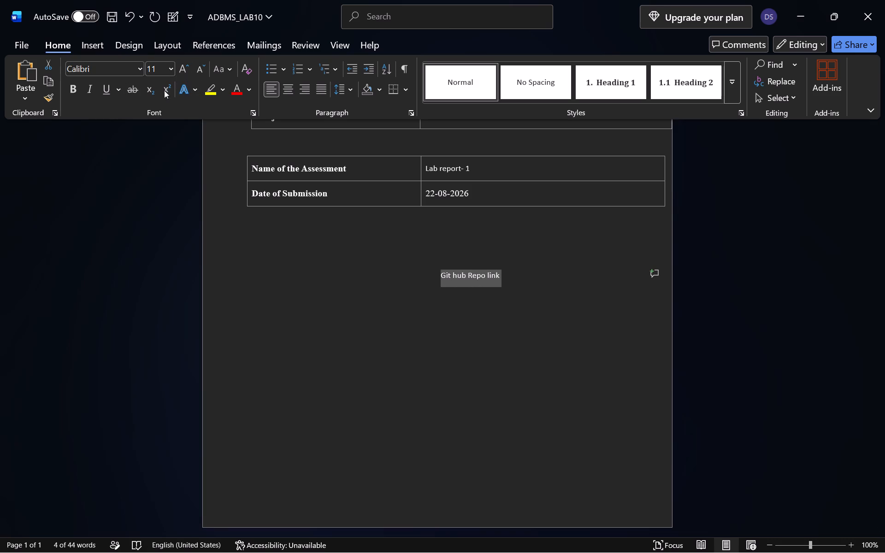
pyautogui.click(81, 91)
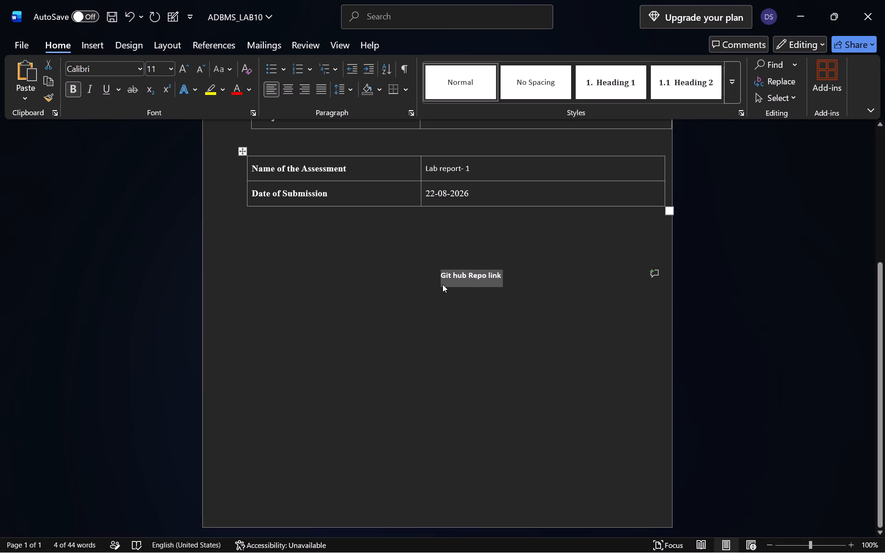
pyautogui.click(442, 284)
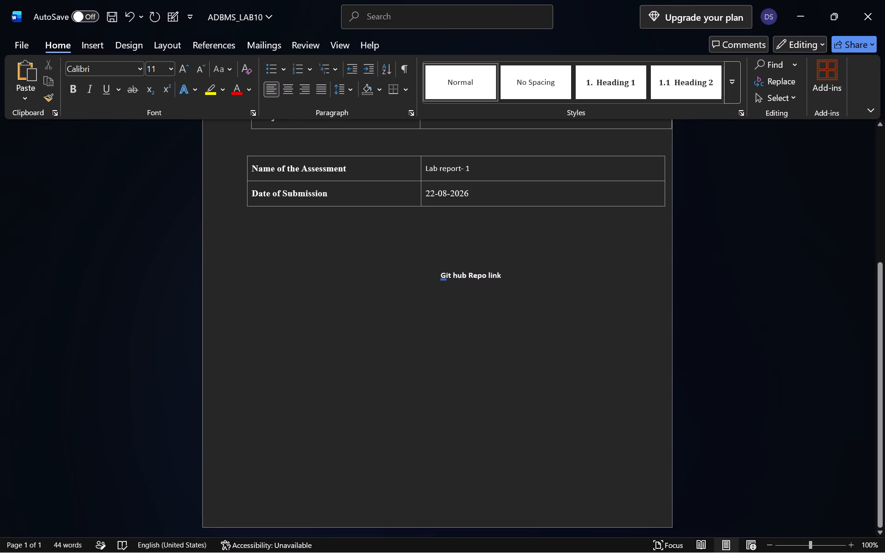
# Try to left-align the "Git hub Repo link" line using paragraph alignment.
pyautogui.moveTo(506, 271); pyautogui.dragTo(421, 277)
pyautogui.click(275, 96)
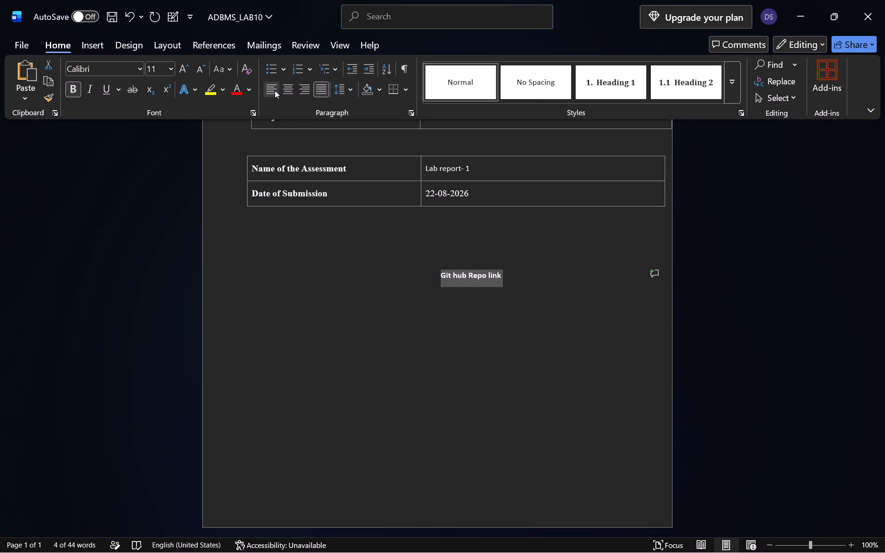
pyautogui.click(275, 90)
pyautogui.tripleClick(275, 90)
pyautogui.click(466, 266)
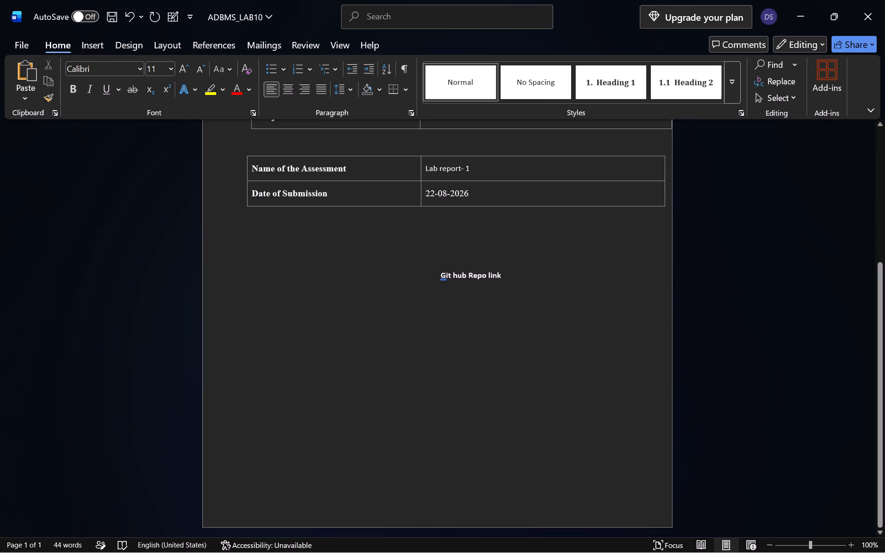
# Remove the gap before "Git hub Repo link" so it starts at the page's left edge, and indent it with 12 spaces.
pyautogui.click(438, 275)
pyautogui.press('BackSpace')
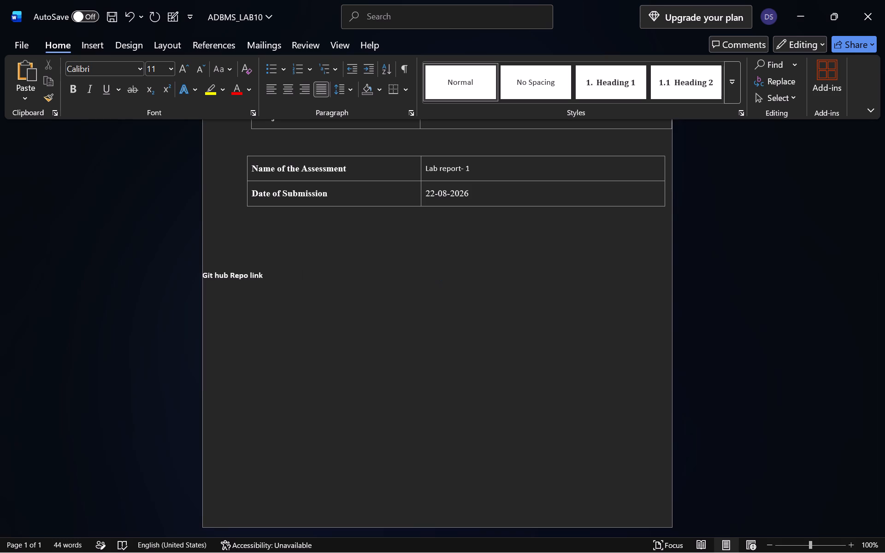
pyautogui.press('space')
pyautogui.press('space')
pyautogui.press('space')
pyautogui.press('space')
pyautogui.press('space')
pyautogui.press('space')
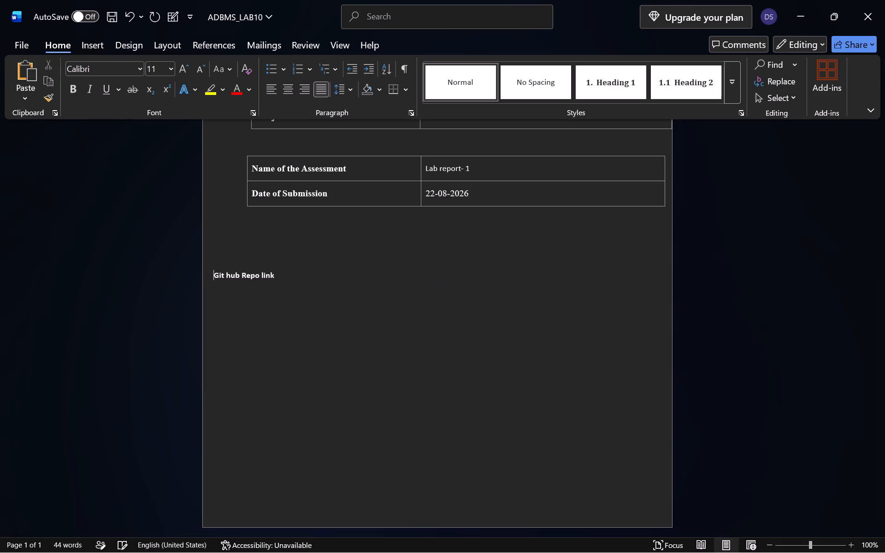
pyautogui.press('space')
pyautogui.press('space')
pyautogui.press('space')
pyautogui.press('space')
pyautogui.press('space')
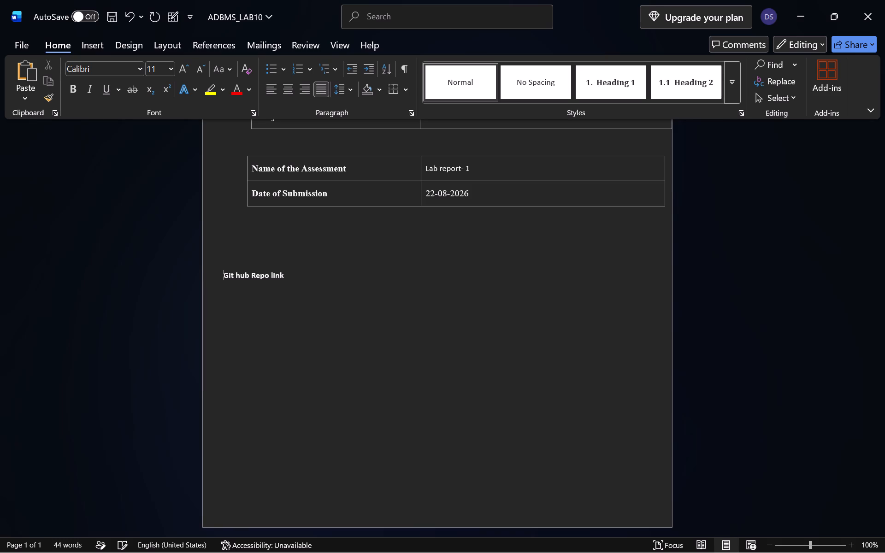
pyautogui.press('space')
# Add a colon at the end of the "Git hub Repo link" label.
pyautogui.click(355, 289)
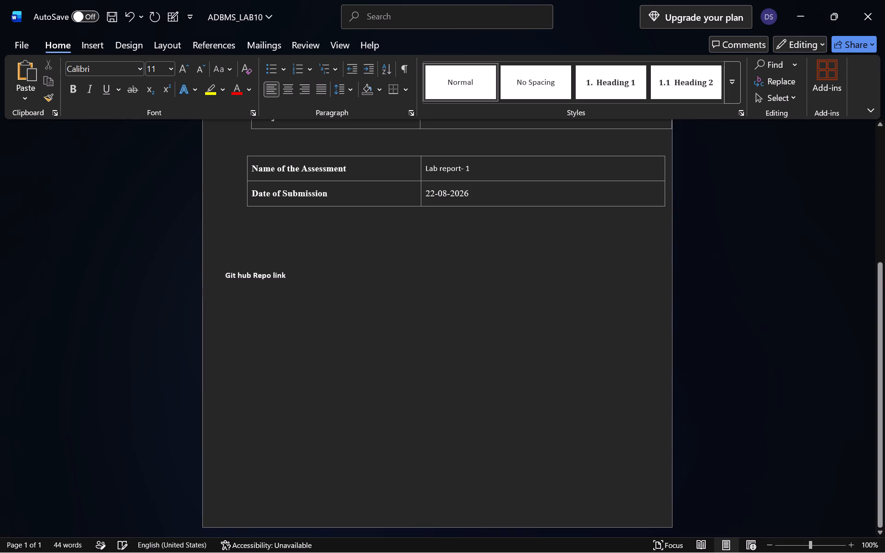
pyautogui.click(318, 276)
pyautogui.hotkey('shift', ':')
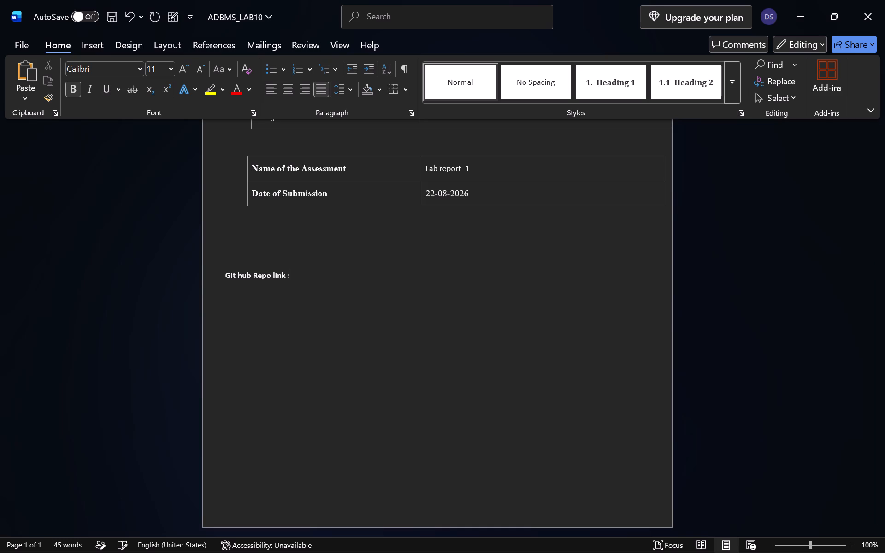
# Switch to Chrome, open the main page of the Backend-labs GitHub repository, and copy its full URL.
pyautogui.click(601, 536)
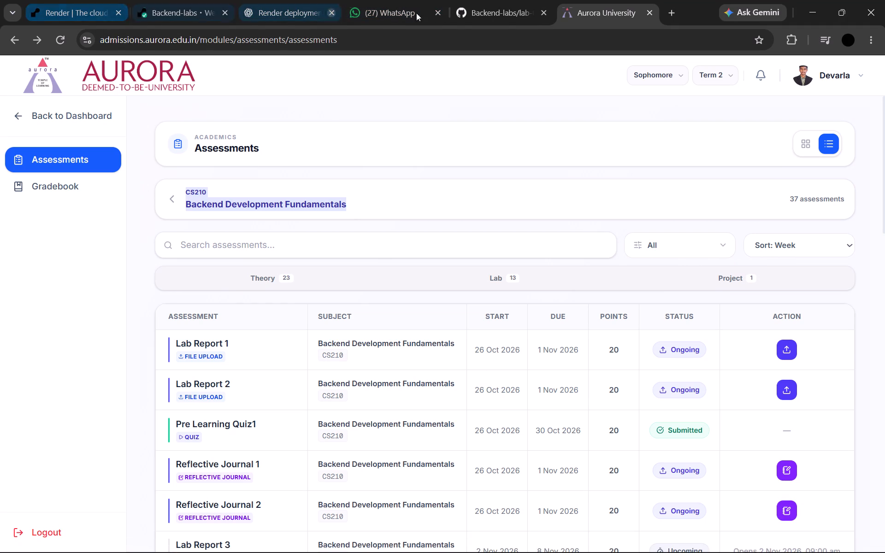
pyautogui.click(513, 7)
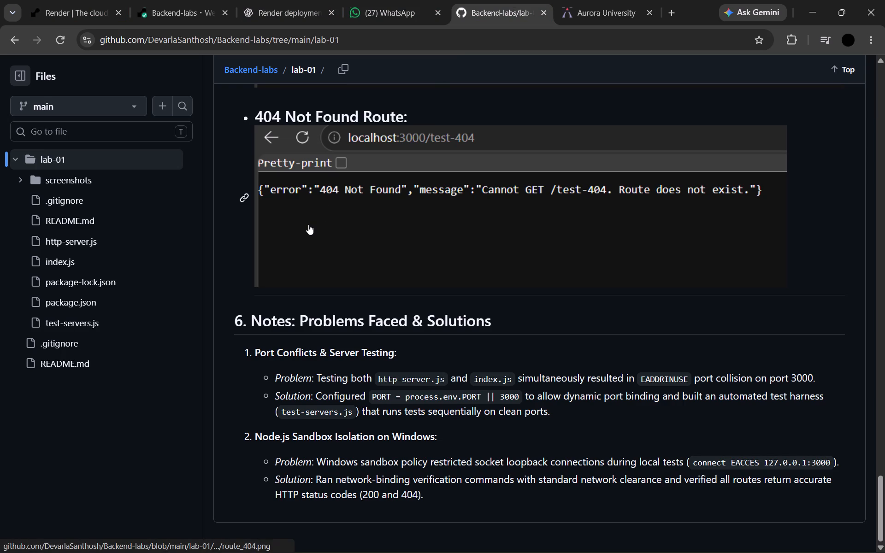
pyautogui.scroll(7, 308, 224)
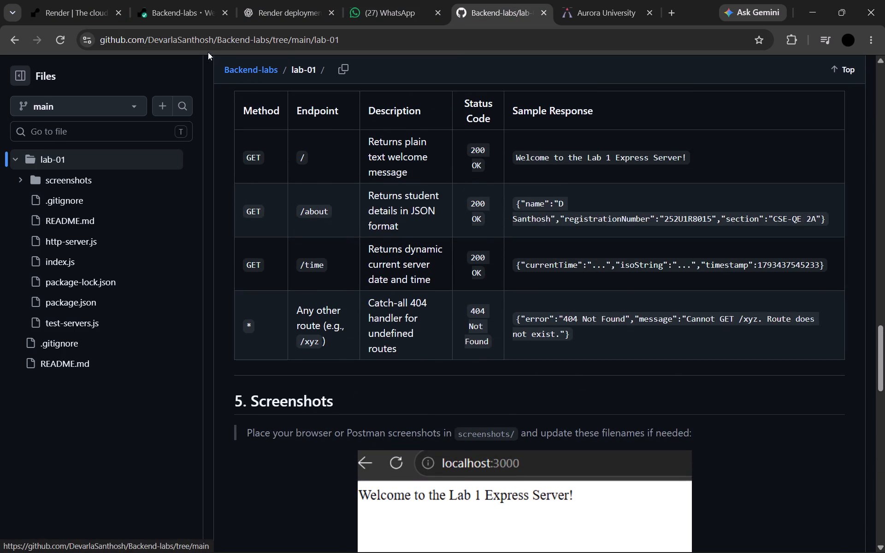
pyautogui.click(236, 67)
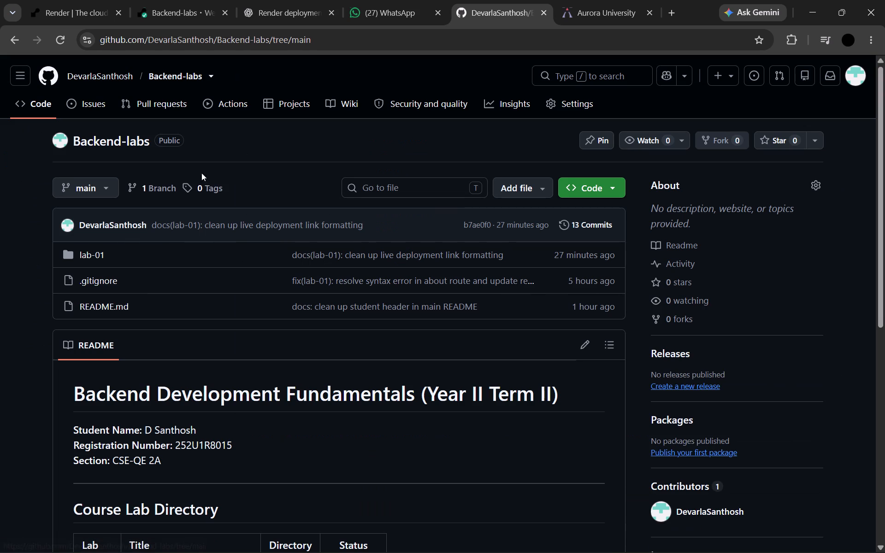
pyautogui.scroll(-6, 241, 370)
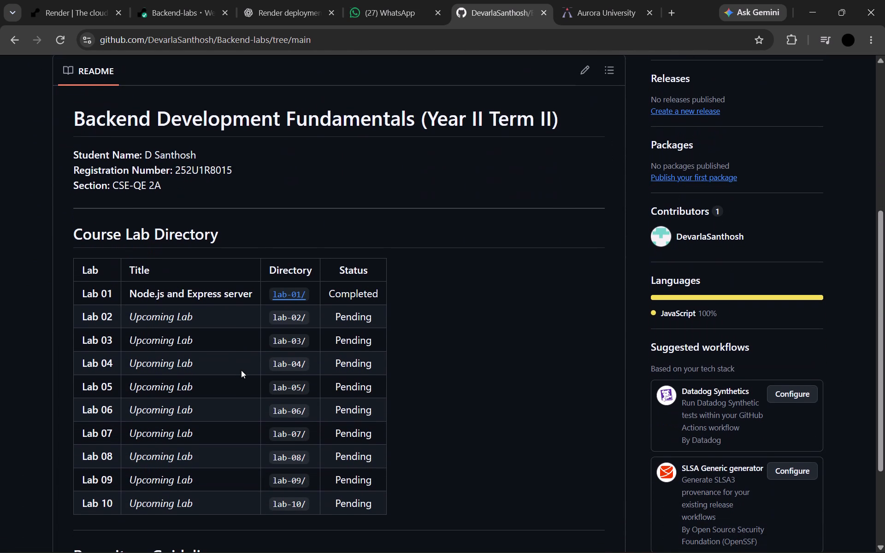
pyautogui.scroll(6, 241, 370)
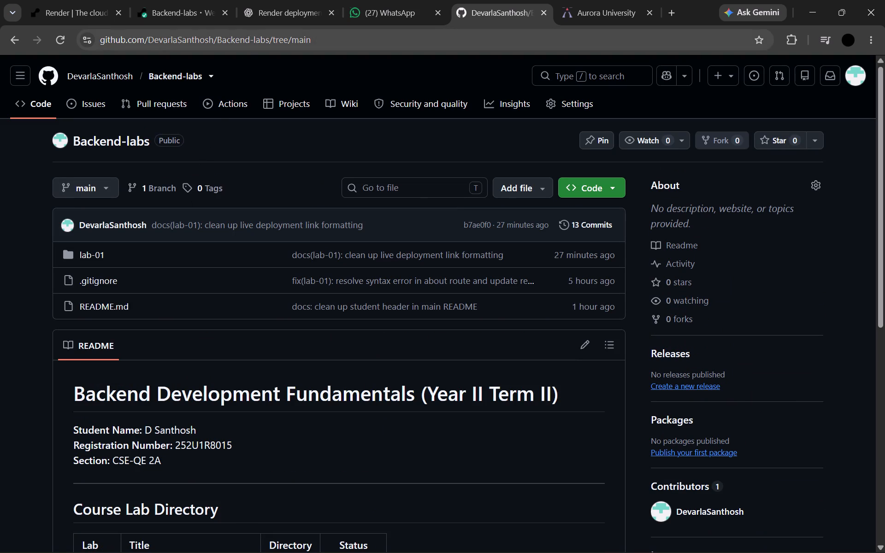
pyautogui.click(328, 37)
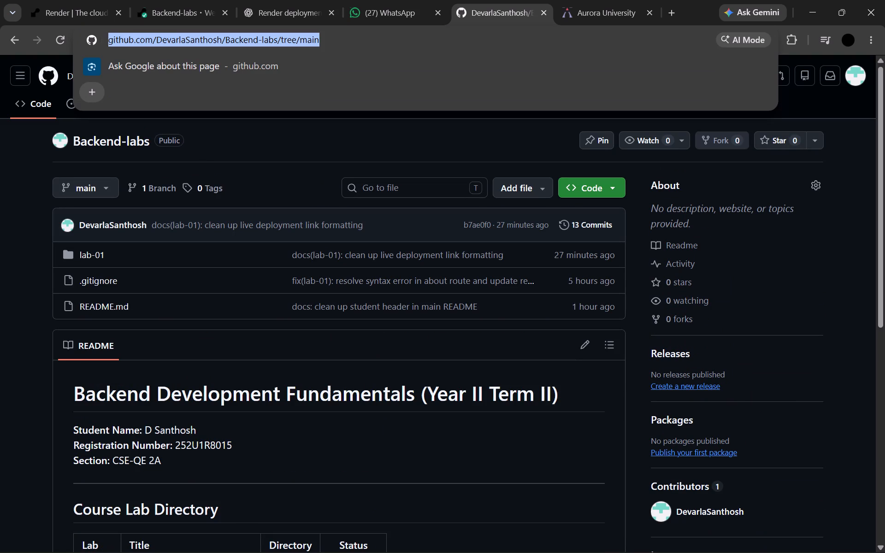
pyautogui.click(328, 37)
pyautogui.hotkey('ctrl', 'a')
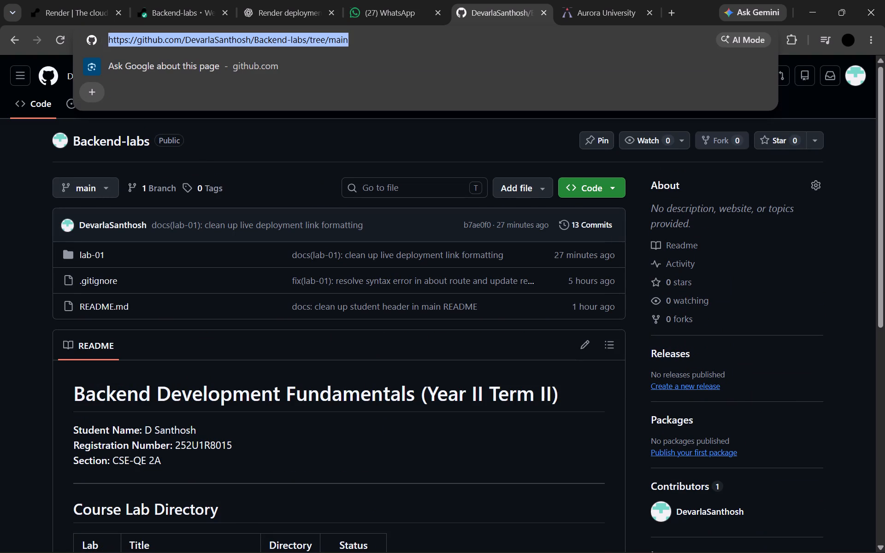
pyautogui.hotkey('ctrl', 'c')
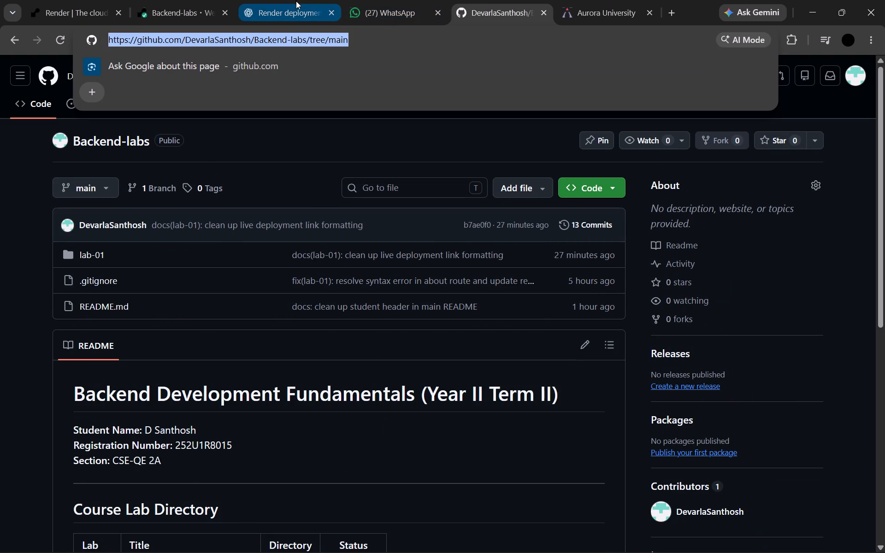
# Return to the ADBMS_LAB10 document in Word and paste the repository URL after the "Git hub Repo link :" label.
pyautogui.click(654, 543)
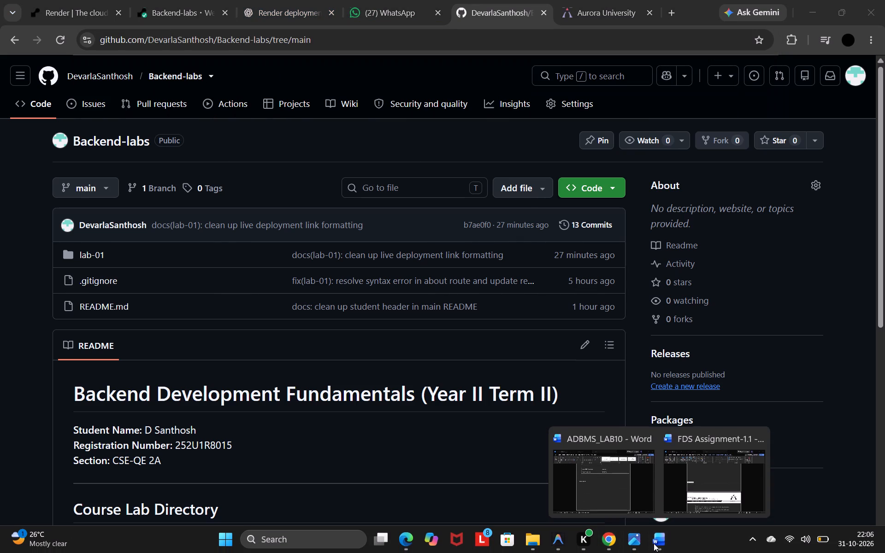
pyautogui.click(624, 491)
pyautogui.click(419, 322)
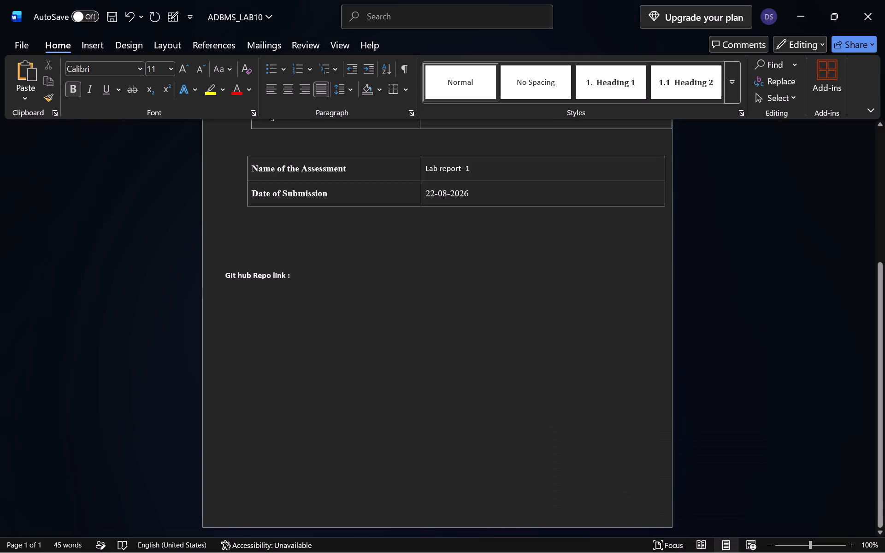
pyautogui.click(419, 322)
pyautogui.click(298, 278)
pyautogui.hotkey('ctrl', 'v')
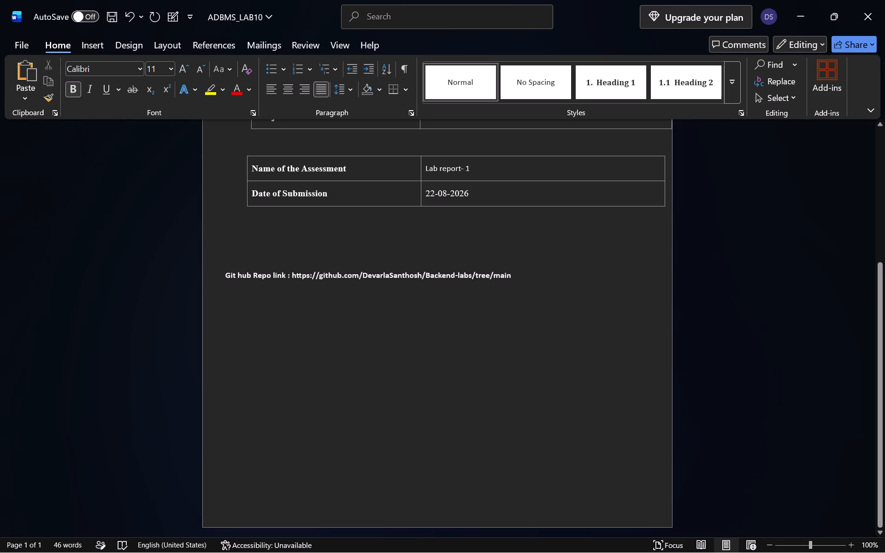
# Remove the bold formatting from the pasted repository URL.
pyautogui.moveTo(290, 275); pyautogui.dragTo(514, 274)
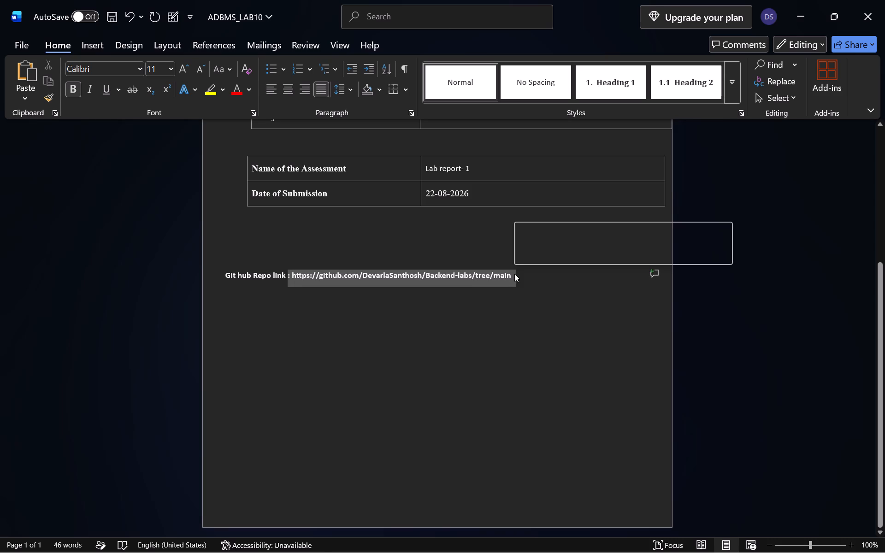
pyautogui.click(528, 253)
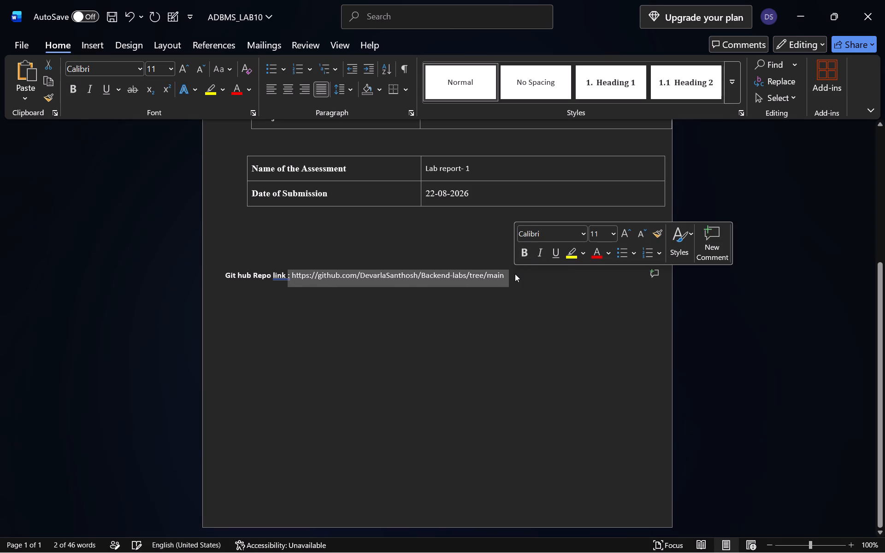
# Turn the pasted repository URL into a hyperlink.
pyautogui.click(515, 274)
pyautogui.press('Return')
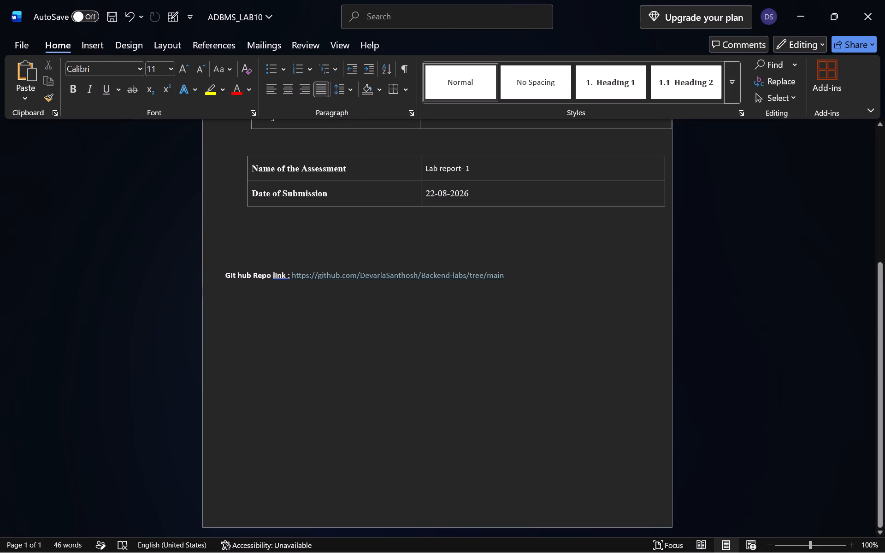
pyautogui.click(551, 304)
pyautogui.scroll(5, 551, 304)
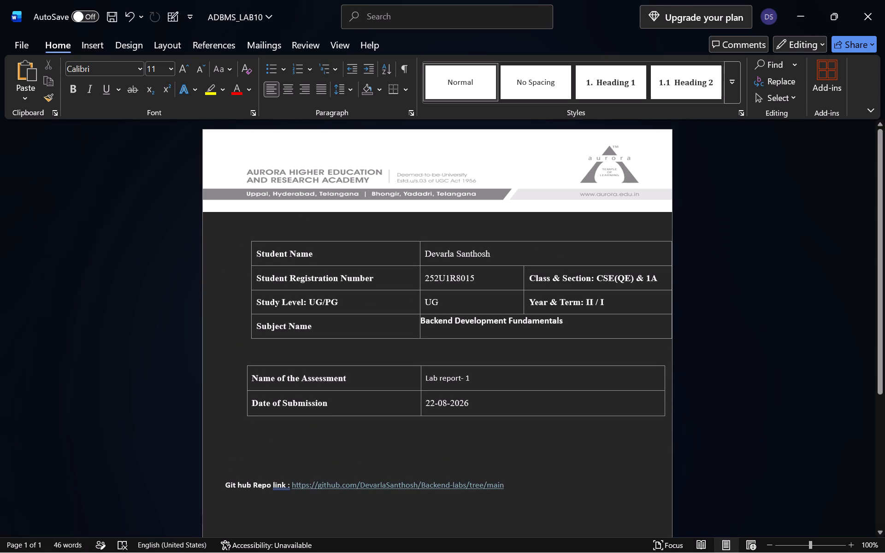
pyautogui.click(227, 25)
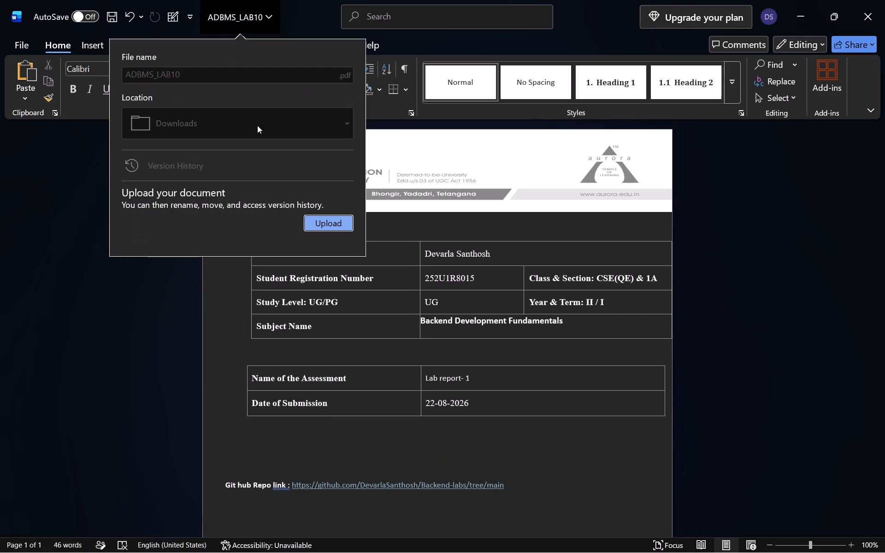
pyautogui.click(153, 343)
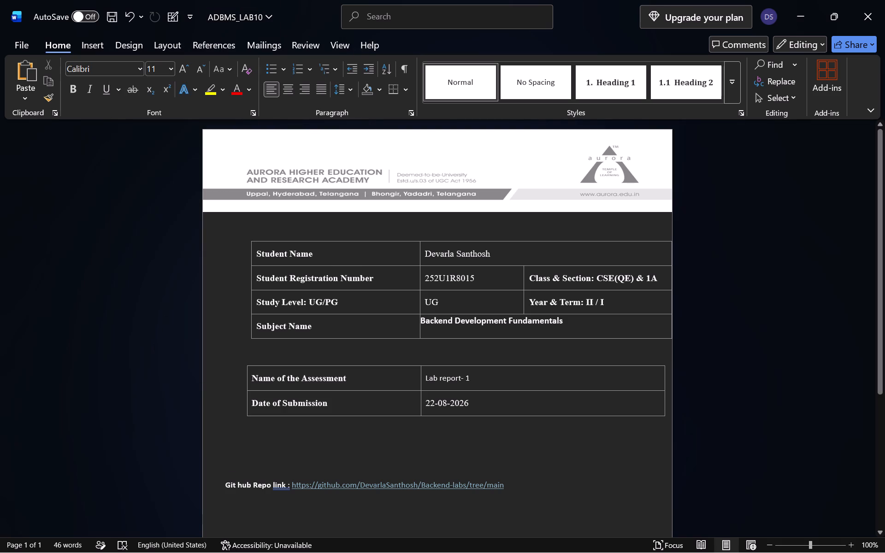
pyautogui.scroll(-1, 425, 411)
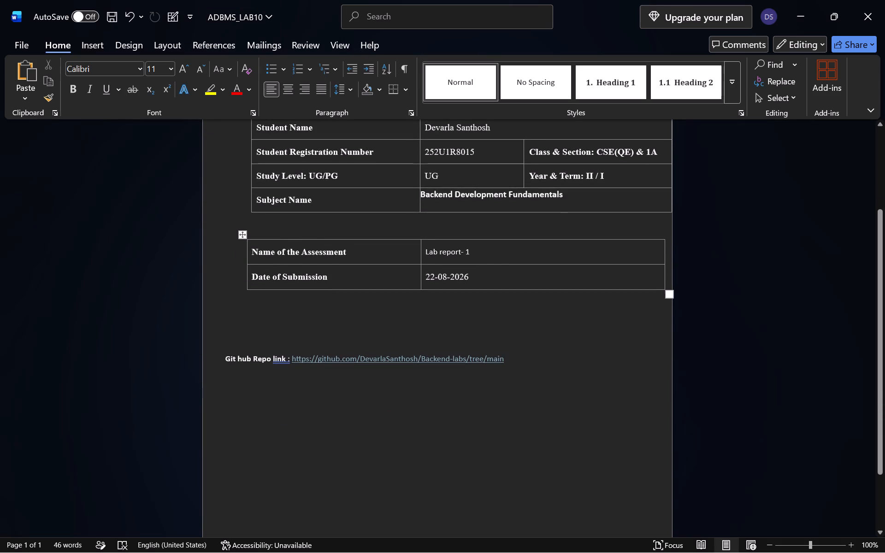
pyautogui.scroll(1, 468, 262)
# Change the month in the Date of Submission to 10.
pyautogui.click(446, 405)
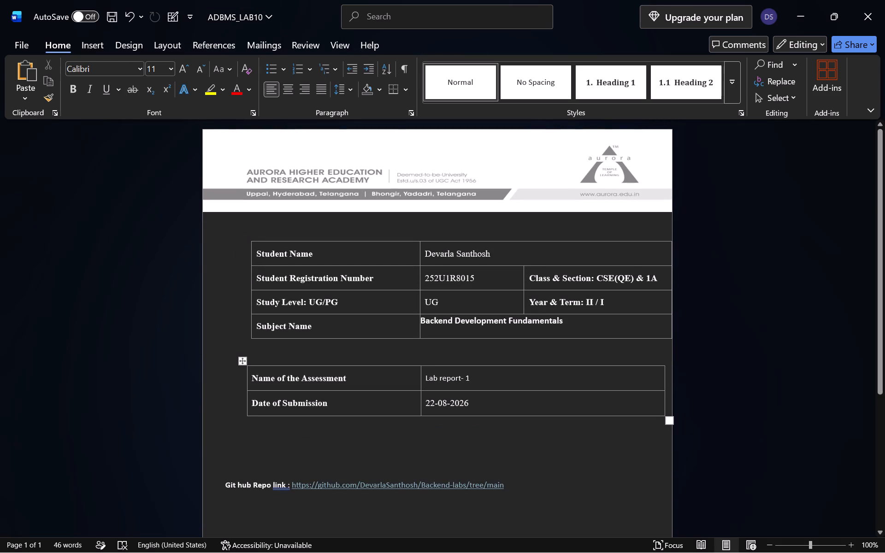
pyautogui.press('BackSpace')
pyautogui.press('BackSpace')
pyautogui.press('End')
pyautogui.press('Insert')
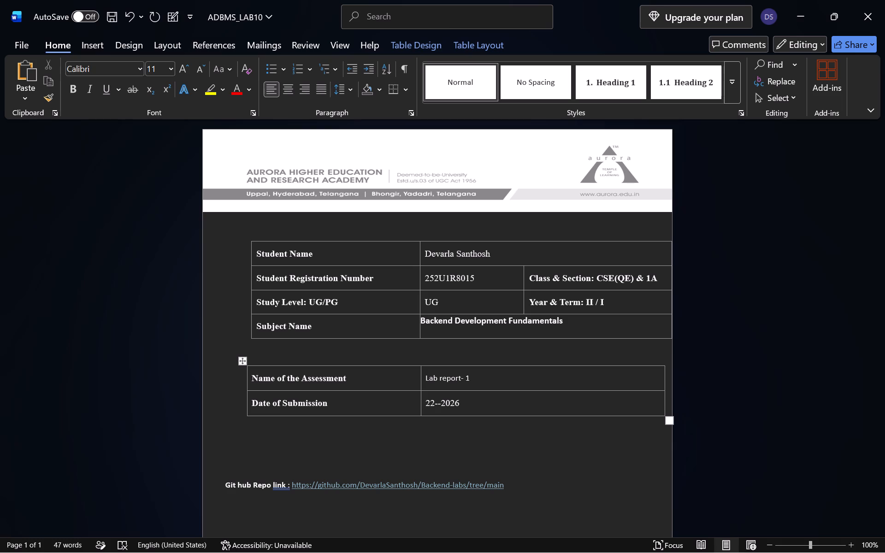
pyautogui.press('Left')
pyautogui.press('Left')
pyautogui.press('Left')
pyautogui.press('Left')
pyautogui.press('Left')
pyautogui.press('Left')
pyautogui.press('Left')
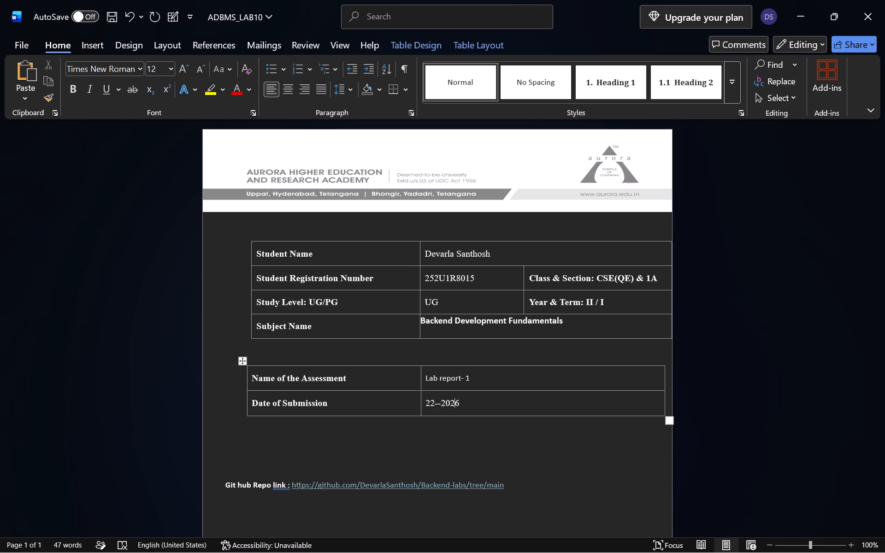
pyautogui.press('Left')
pyautogui.press('Left')
pyautogui.press('Left')
pyautogui.press('Left')
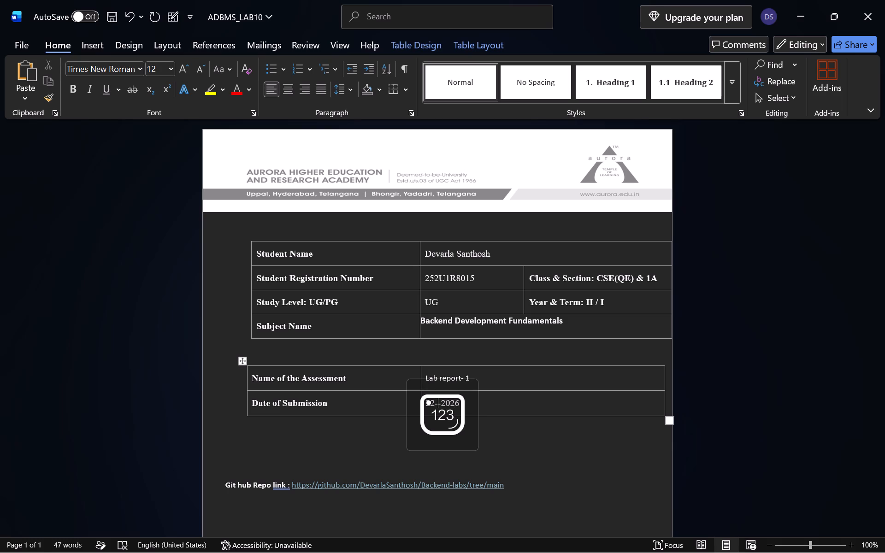
pyautogui.write('10')
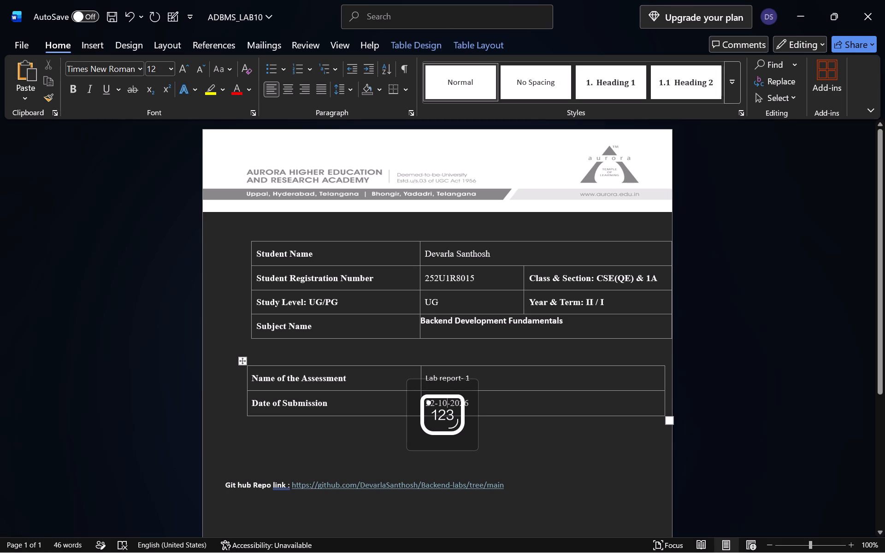
pyautogui.click(504, 418)
pyautogui.click(501, 398)
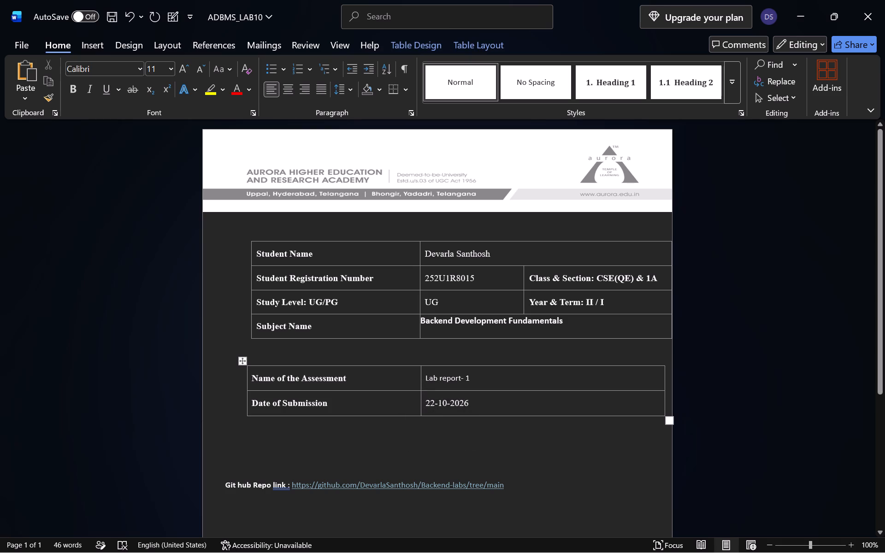
# Change the day in the Date of Submission to 30, so the date reads 30-10-2026.
pyautogui.click(430, 406)
pyautogui.press('Right')
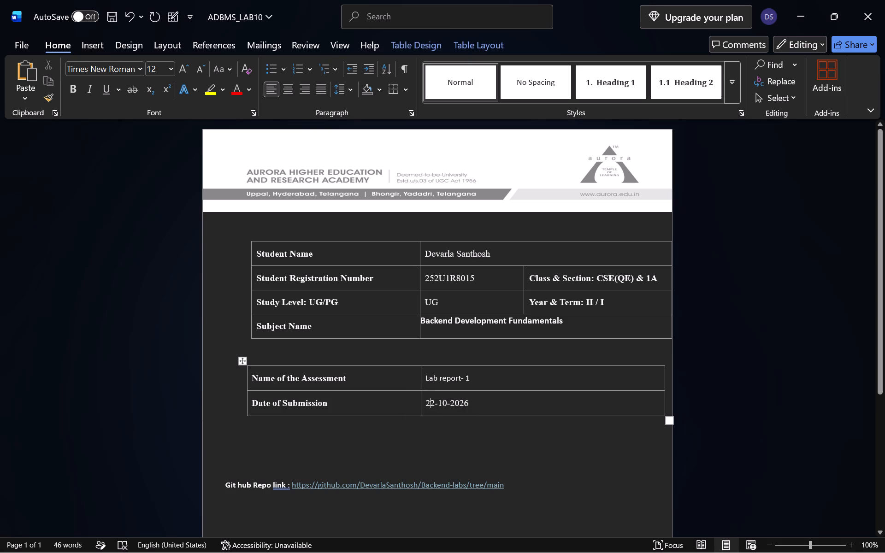
pyautogui.press(']')
pyautogui.press(']')
pyautogui.press('BackSpace')
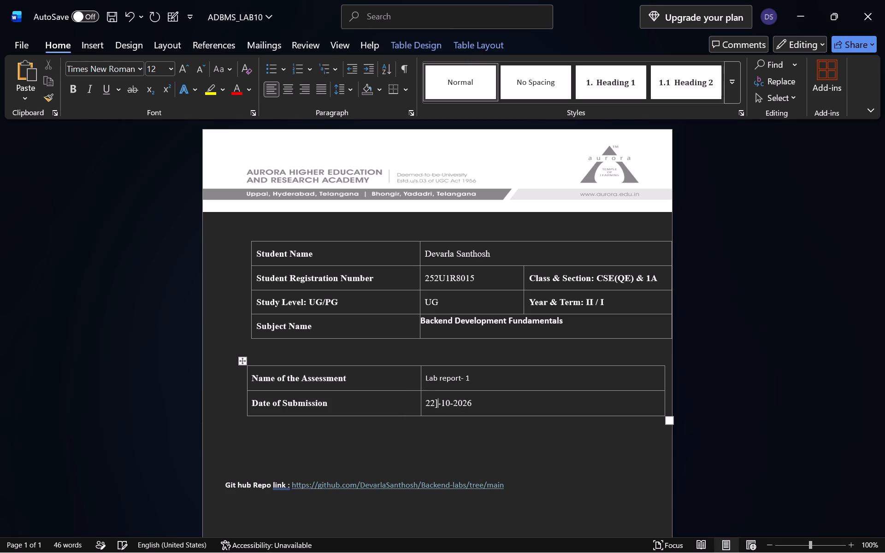
pyautogui.press('BackSpace')
pyautogui.press('BackSpace')
pyautogui.press('BackSpace')
pyautogui.write('30')
# Indent the "Git hub Repo link" line by inserting seven spaces before the label.
pyautogui.scroll(-2, 472, 421)
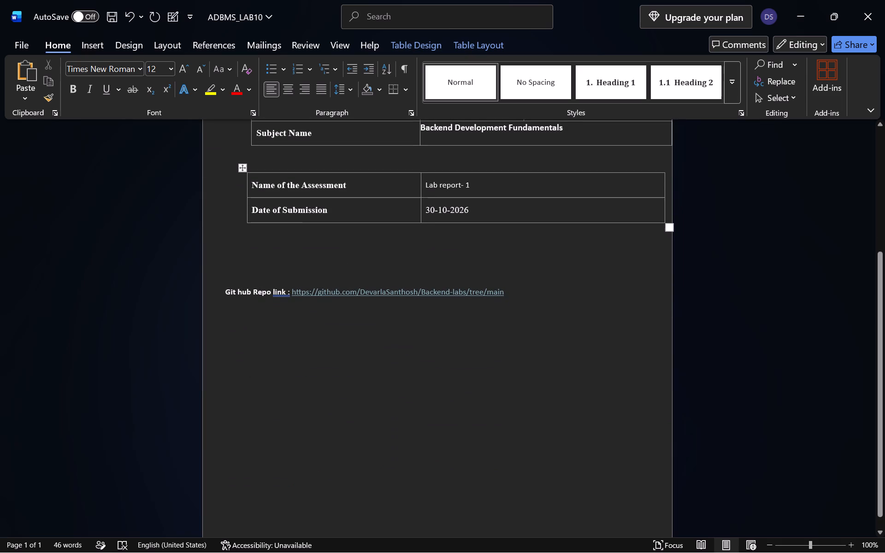
pyautogui.click(228, 291)
pyautogui.press('space')
pyautogui.press('space')
pyautogui.press('space')
pyautogui.press('space')
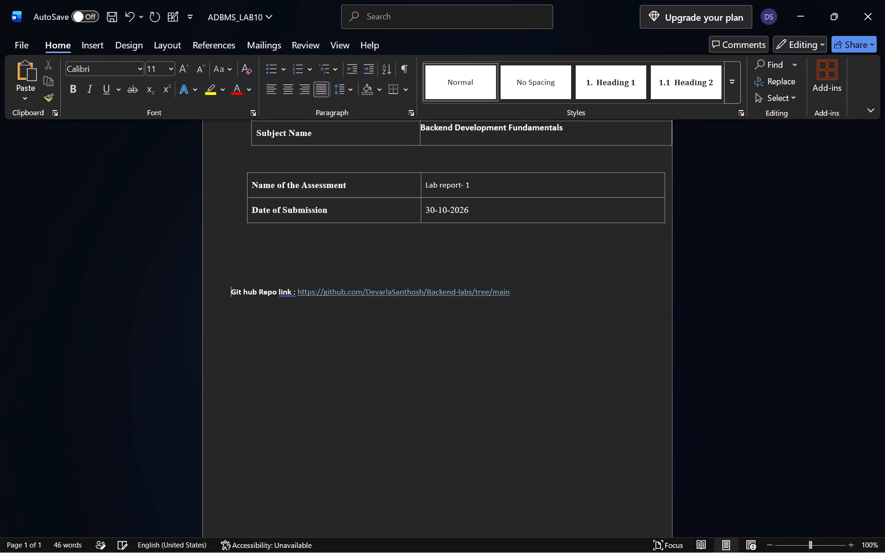
pyautogui.press('space')
pyautogui.press('space')
pyautogui.press('space')
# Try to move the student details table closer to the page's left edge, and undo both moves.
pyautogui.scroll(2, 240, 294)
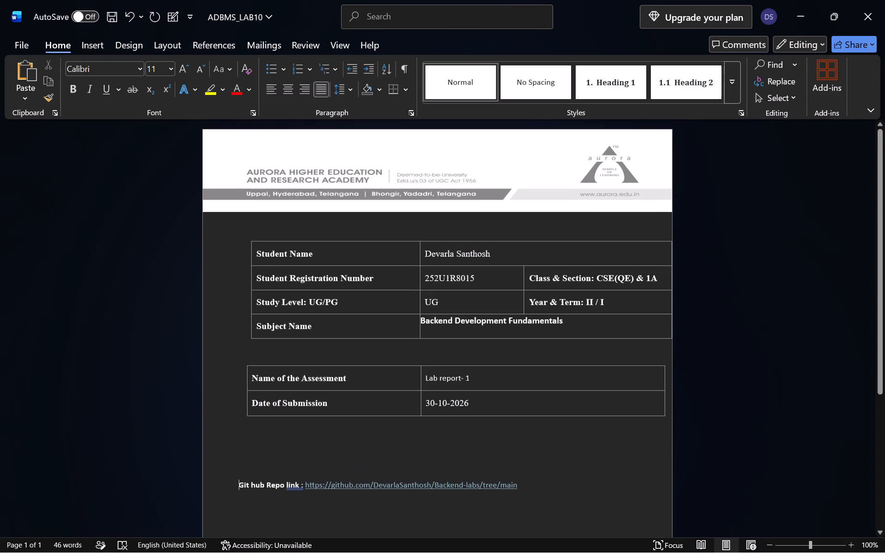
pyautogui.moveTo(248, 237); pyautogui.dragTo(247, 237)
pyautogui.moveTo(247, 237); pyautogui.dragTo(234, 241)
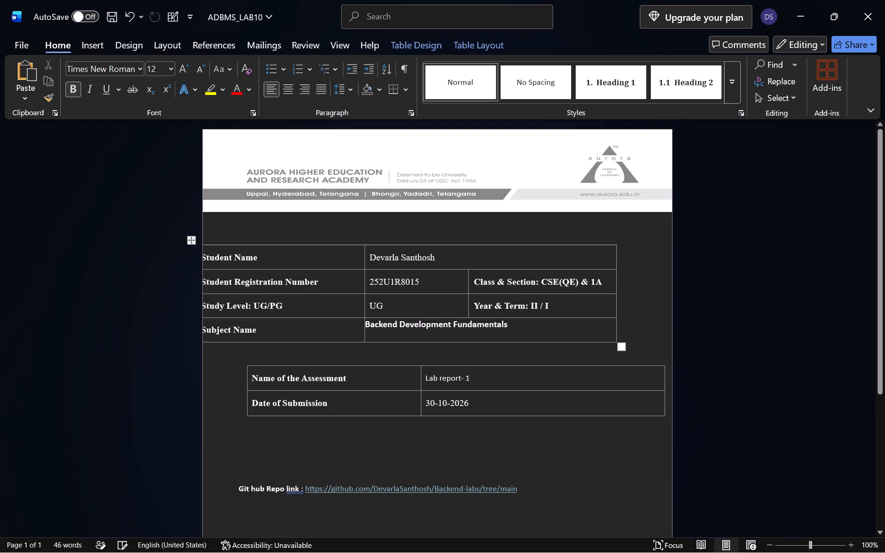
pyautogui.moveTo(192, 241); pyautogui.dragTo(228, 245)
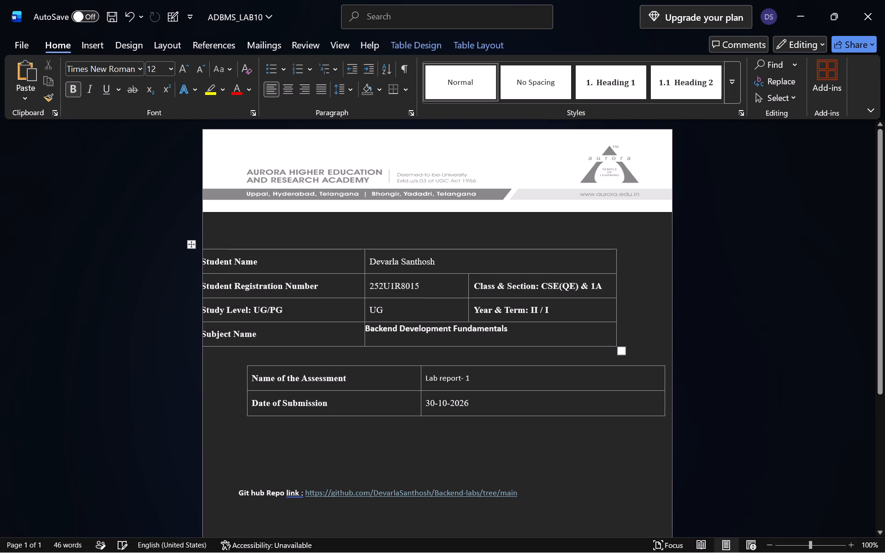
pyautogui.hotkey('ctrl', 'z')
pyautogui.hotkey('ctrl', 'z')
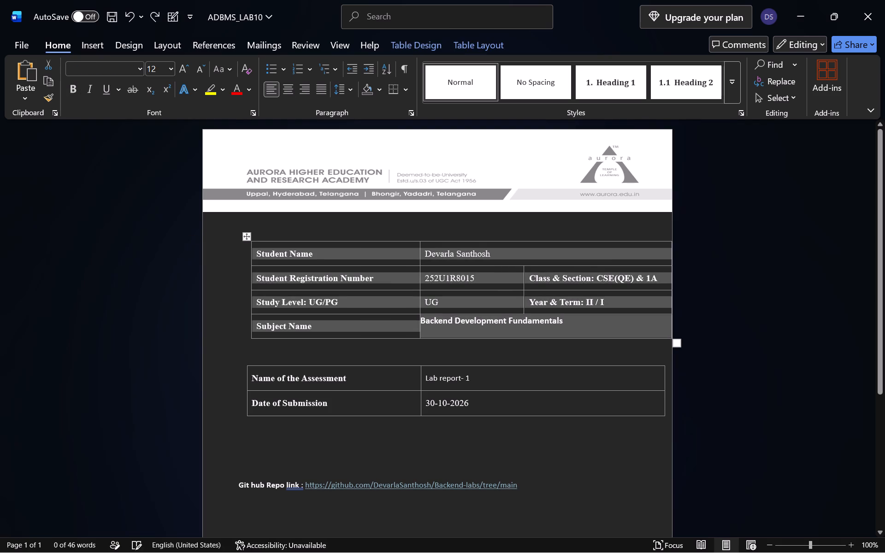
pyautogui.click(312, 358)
# Open the Git hub Repo link in the browser and examine the repository's file list and README lab directory.
pyautogui.scroll(-2, 312, 358)
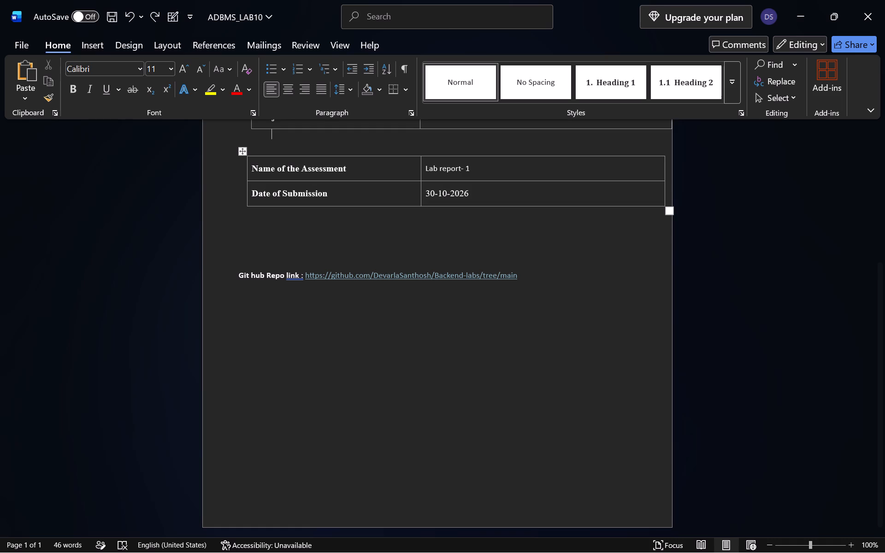
pyautogui.scroll(-6, 499, 445)
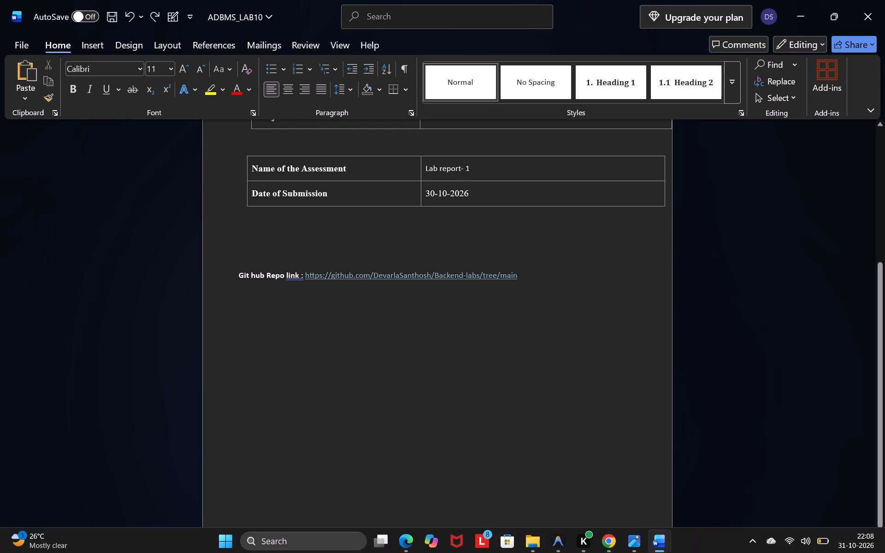
pyautogui.scroll(5, 564, 249)
pyautogui.scroll(-4, 564, 249)
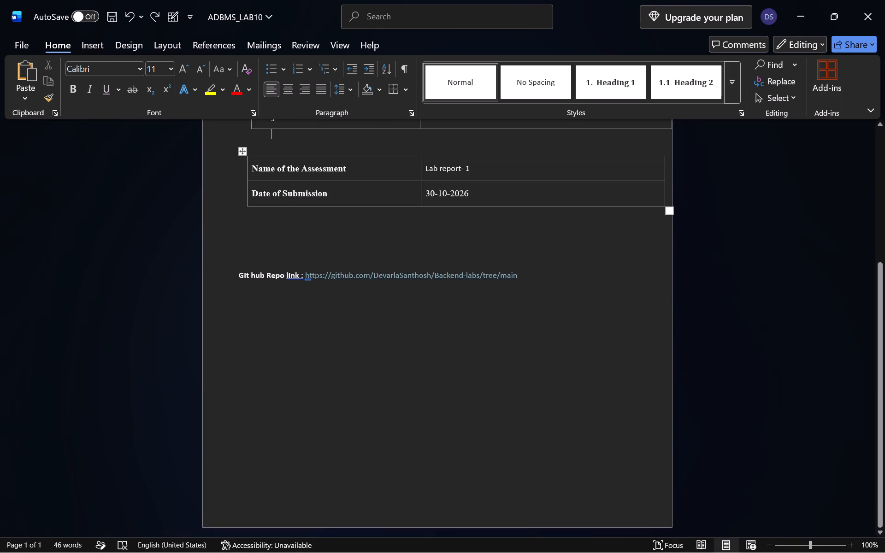
pyautogui.keyDown('ctrl'); pyautogui.click(453, 273); pyautogui.keyUp('ctrl')
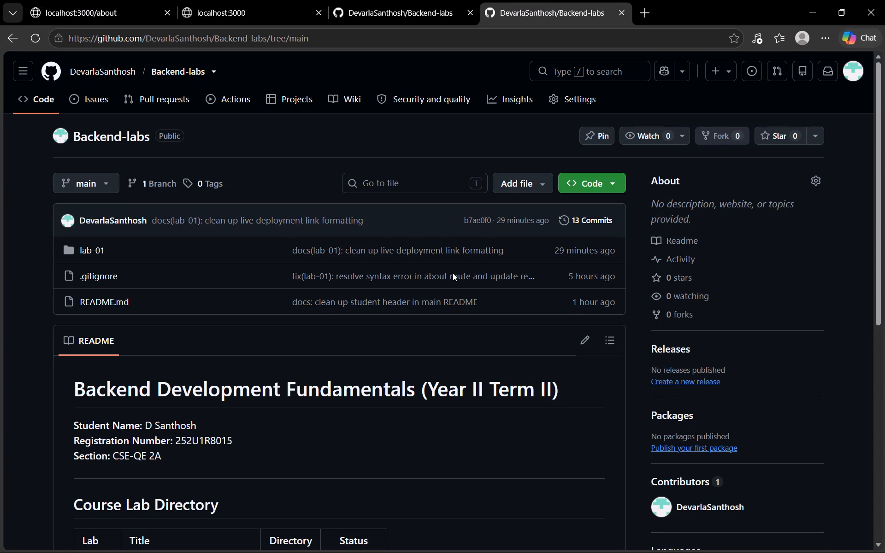
pyautogui.scroll(-4, 252, 449)
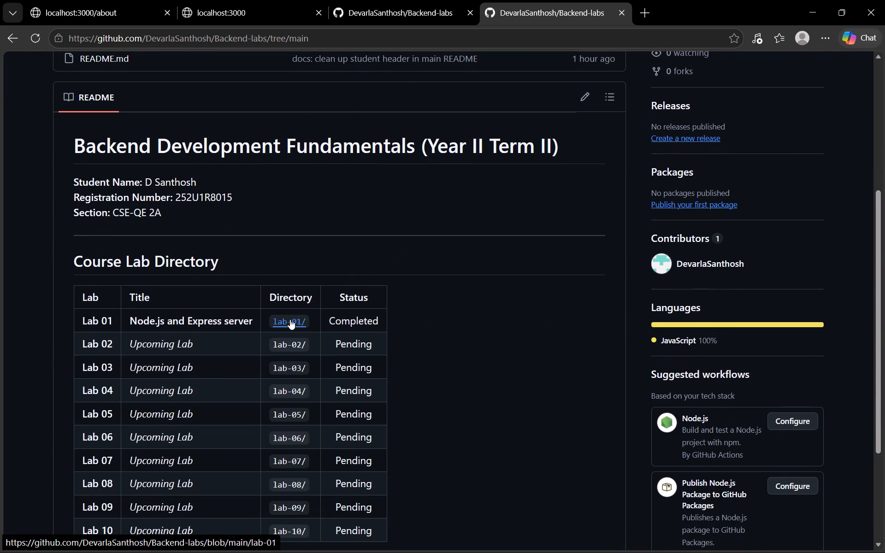
pyautogui.scroll(3, 290, 319)
pyautogui.scroll(-3, 290, 319)
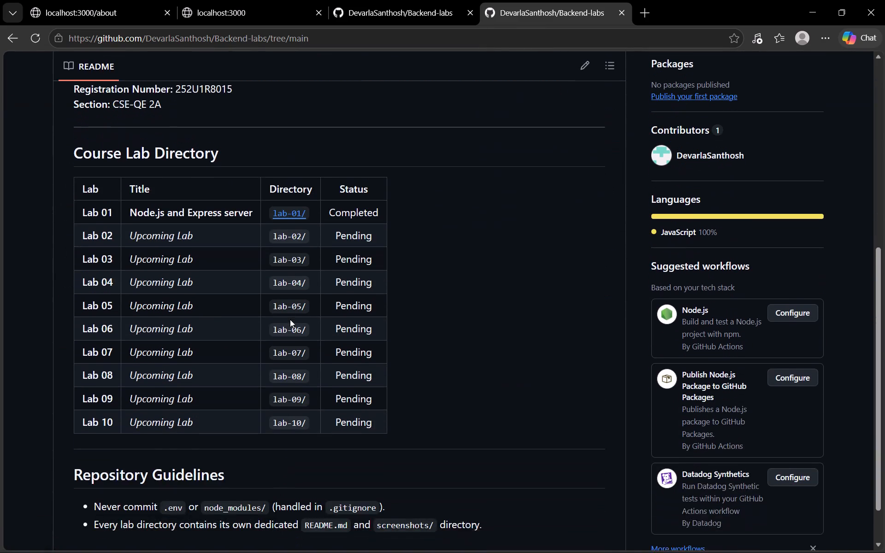
pyautogui.scroll(3, 290, 319)
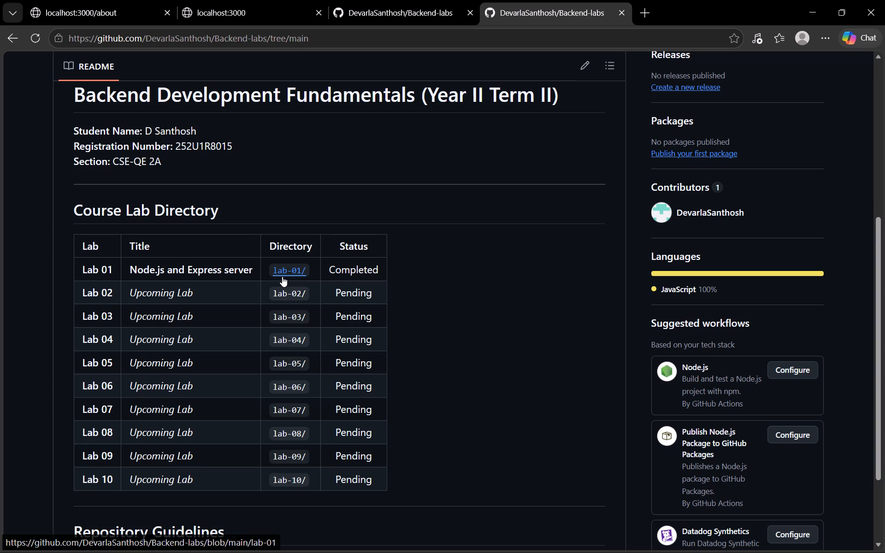
pyautogui.scroll(4, 224, 184)
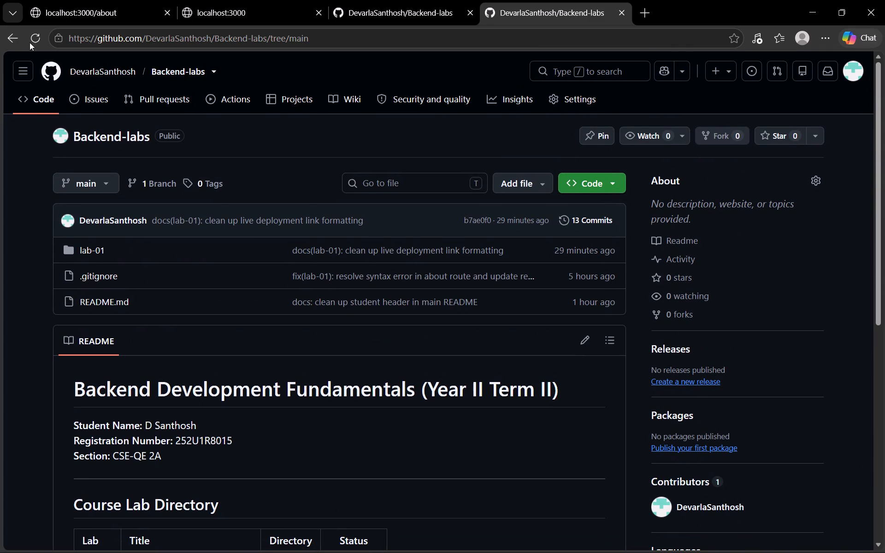
pyautogui.click(648, 39)
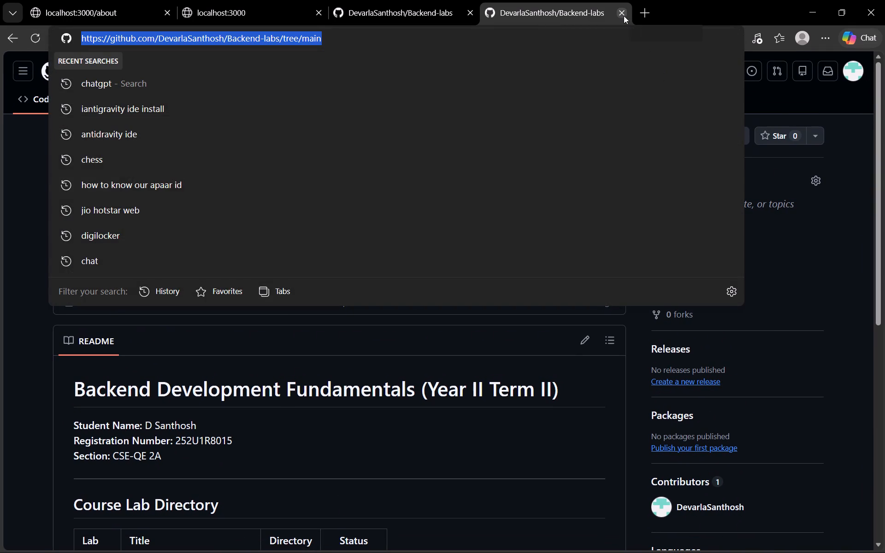
pyautogui.click(822, 245)
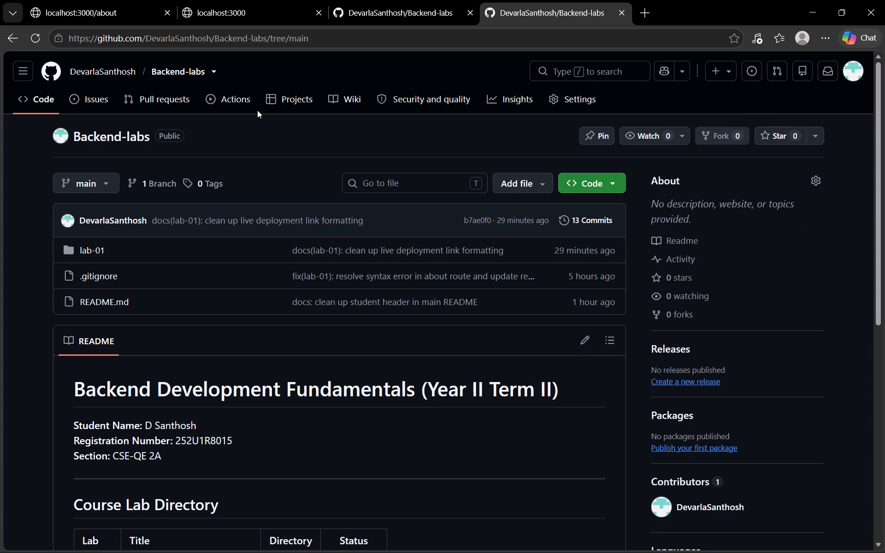
# Open the lab-01 directory from the README's Course Lab Directory table and look through its files and README.
pyautogui.scroll(-3, 176, 277)
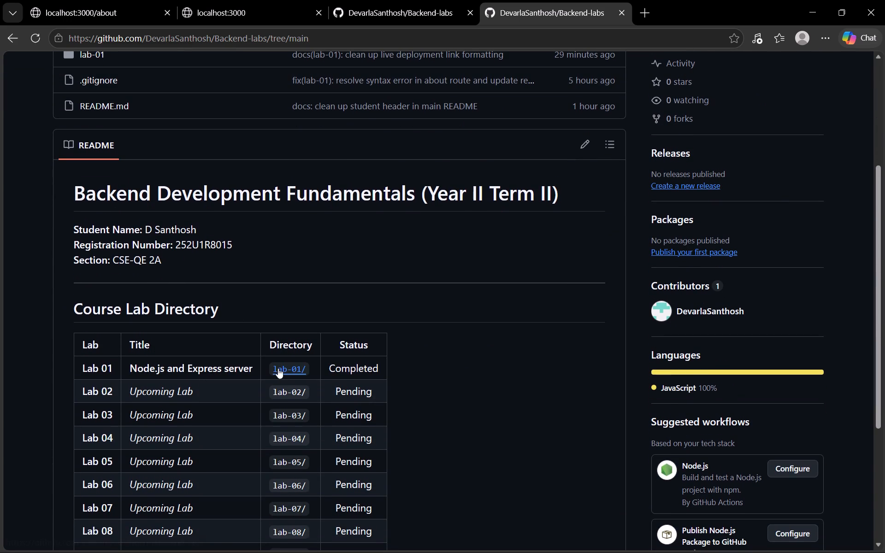
pyautogui.click(279, 366)
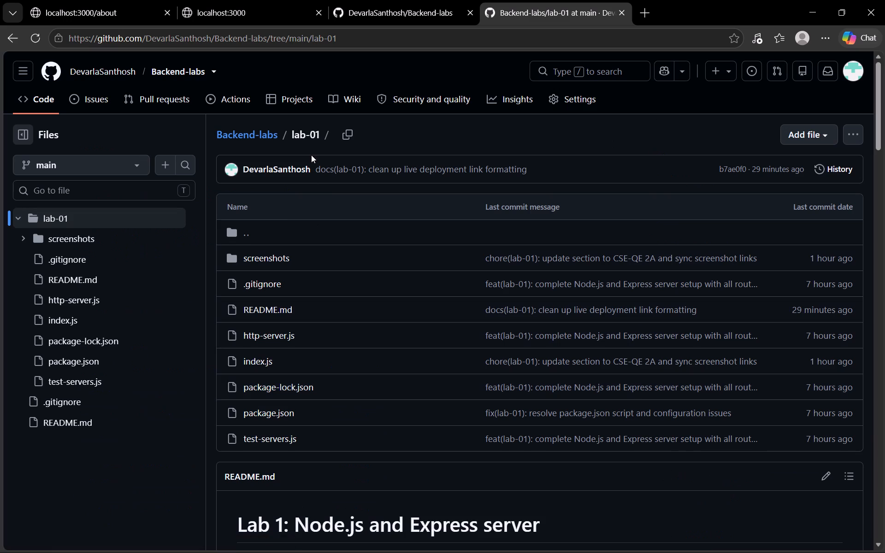
pyautogui.scroll(-5, 350, 343)
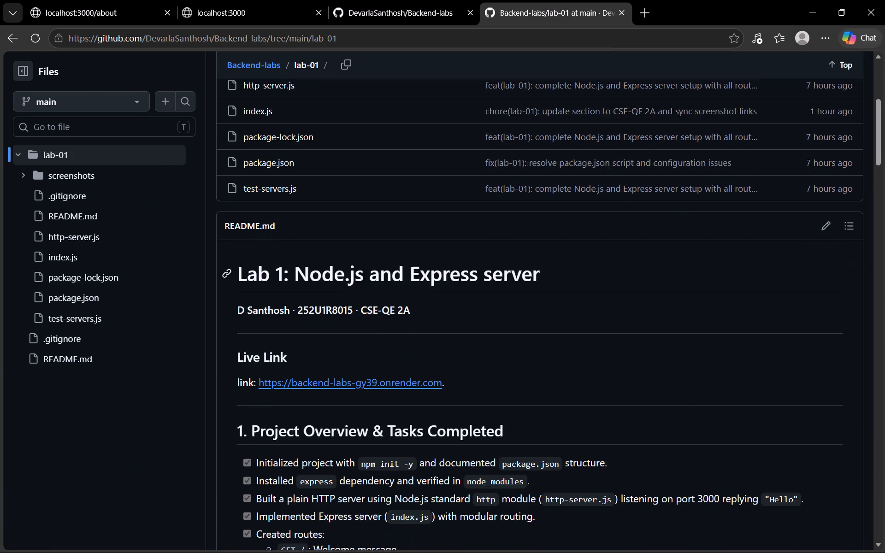
pyautogui.scroll(-1, 350, 343)
pyautogui.scroll(5, 350, 343)
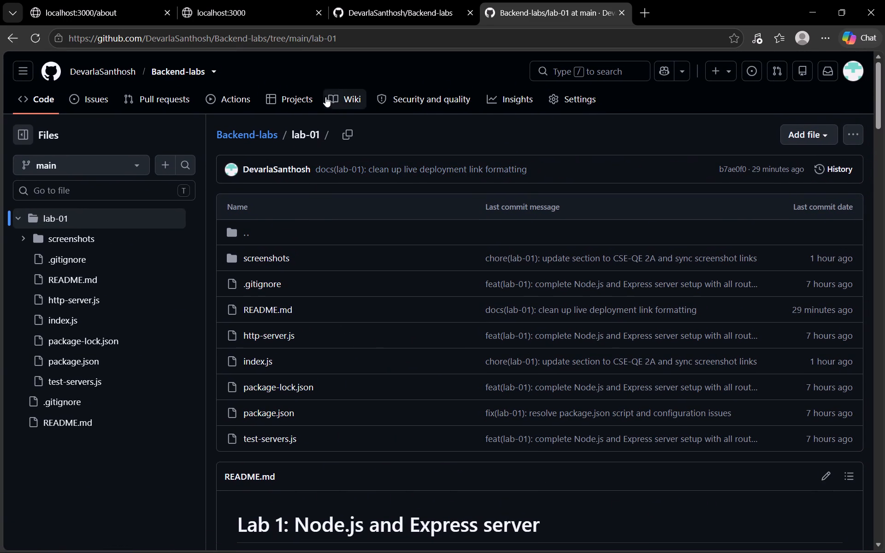
# Copy the full URL of the lab-01 folder page and switch back to the ADBMS_LAB10 document in Word.
pyautogui.click(356, 36)
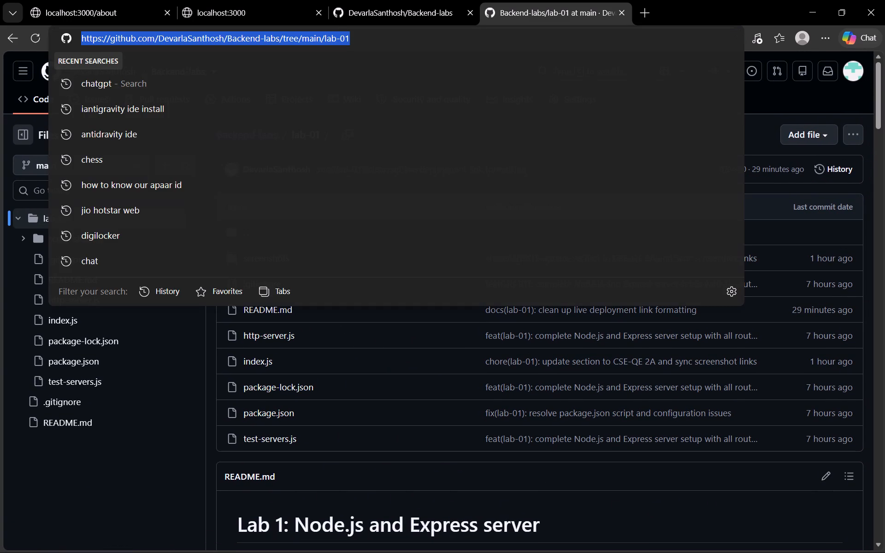
pyautogui.click(356, 36)
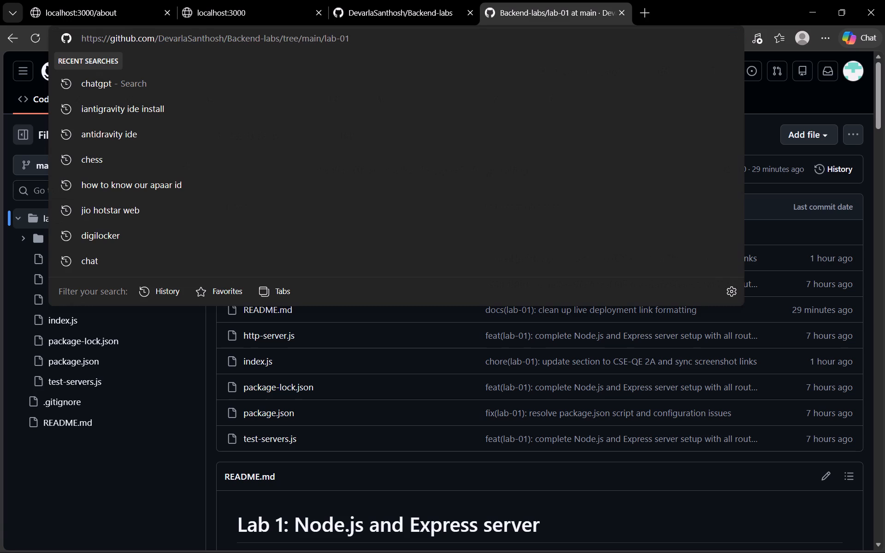
pyautogui.hotkey('ctrl', 'a')
pyautogui.hotkey('ctrl', 'c')
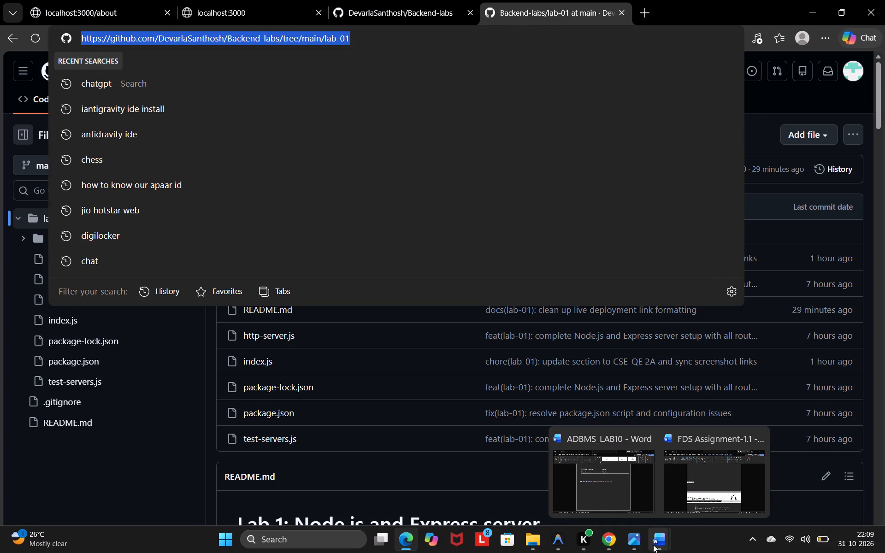
pyautogui.click(653, 545)
pyautogui.click(608, 487)
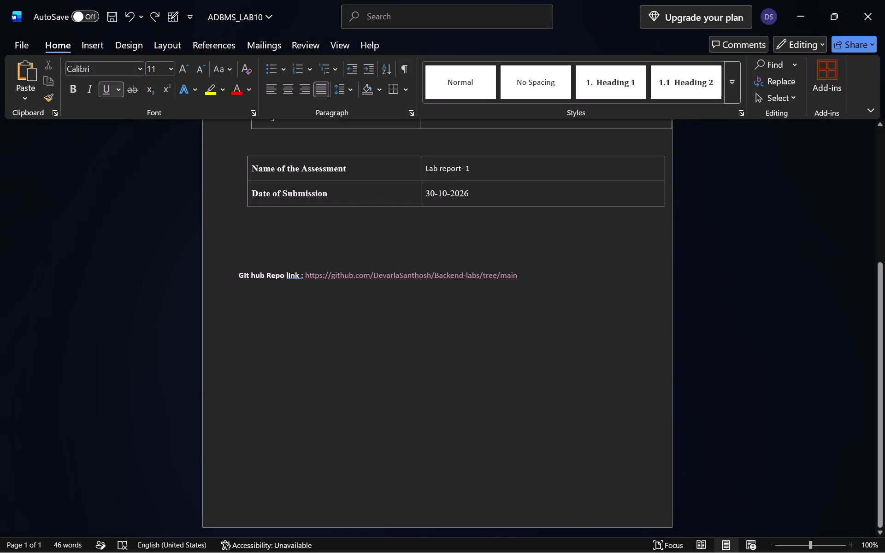
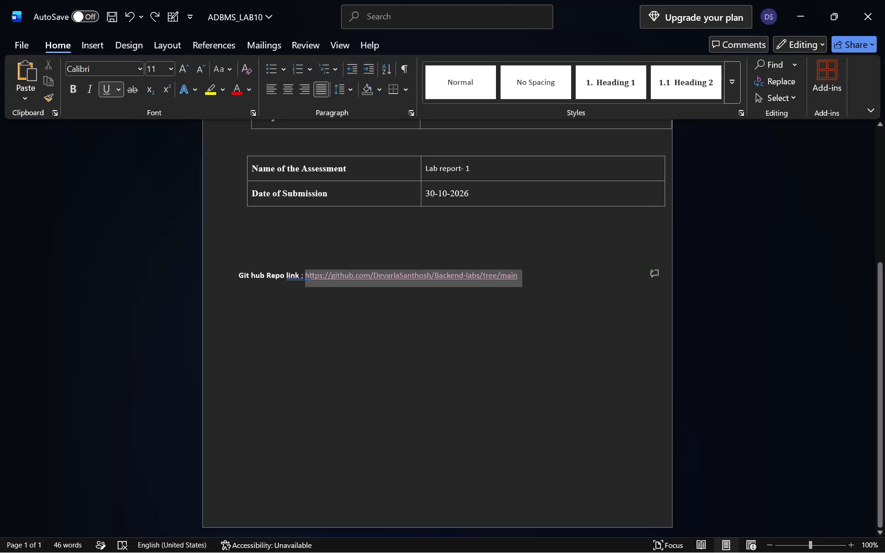
# Replace the selected Git hub Repo link address with the copied lab-01 folder link, followed by a line break.
pyautogui.press('BackSpace')
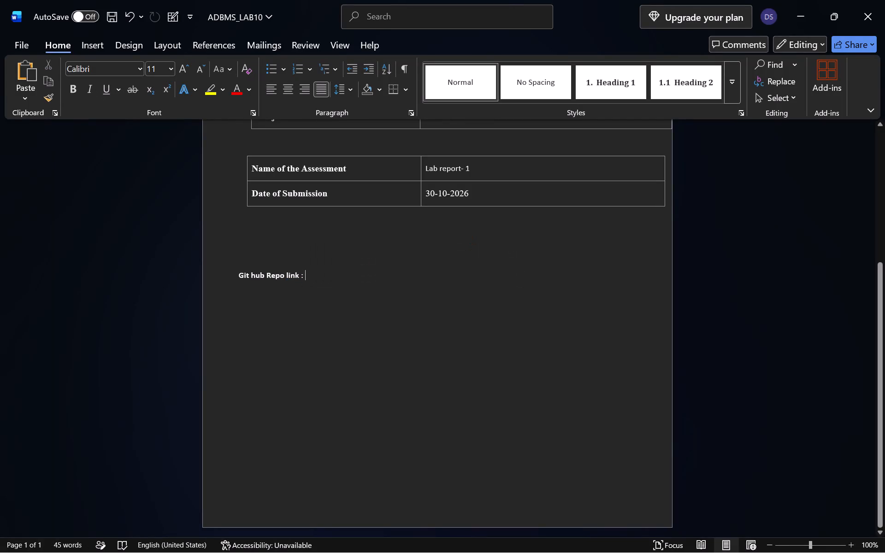
pyautogui.hotkey('ctrl', 'v')
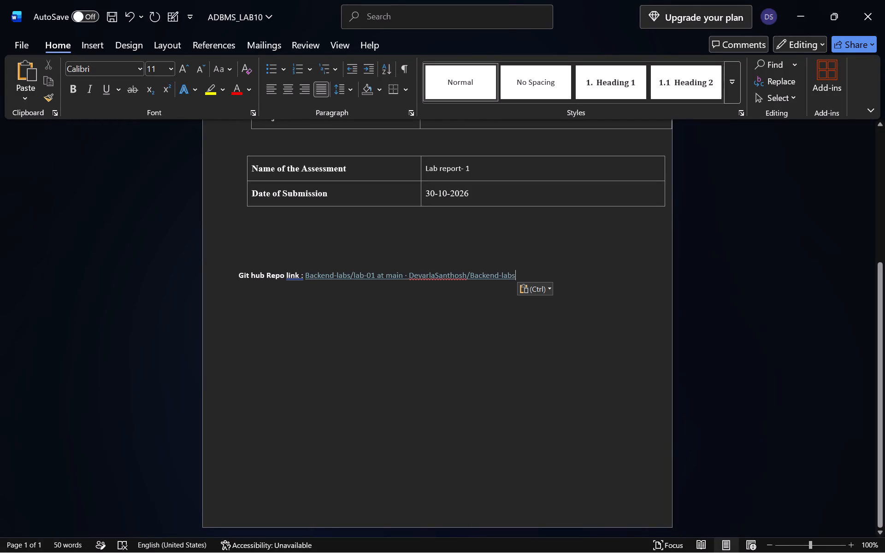
pyautogui.click(527, 269)
pyautogui.click(518, 278)
pyautogui.press('Return')
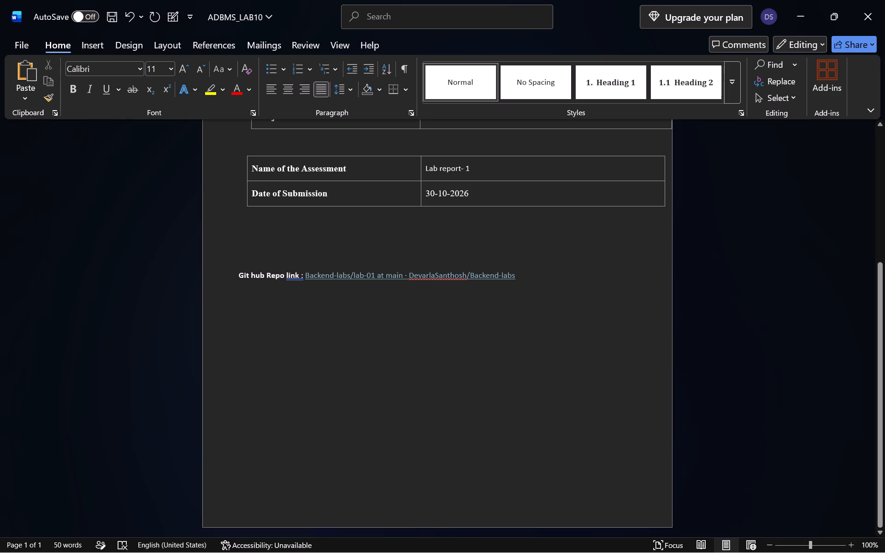
# Open the new Git hub Repo link in the browser, review the lab-01 folder's README, and close both lab-01 tabs.
pyautogui.keyDown('ctrl'); pyautogui.click(500, 275); pyautogui.keyUp('ctrl')
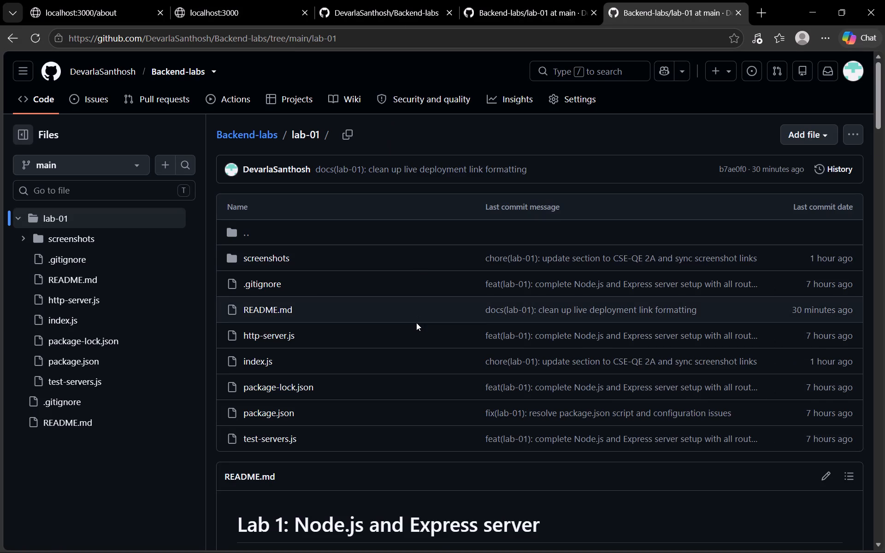
pyautogui.scroll(-9, 416, 323)
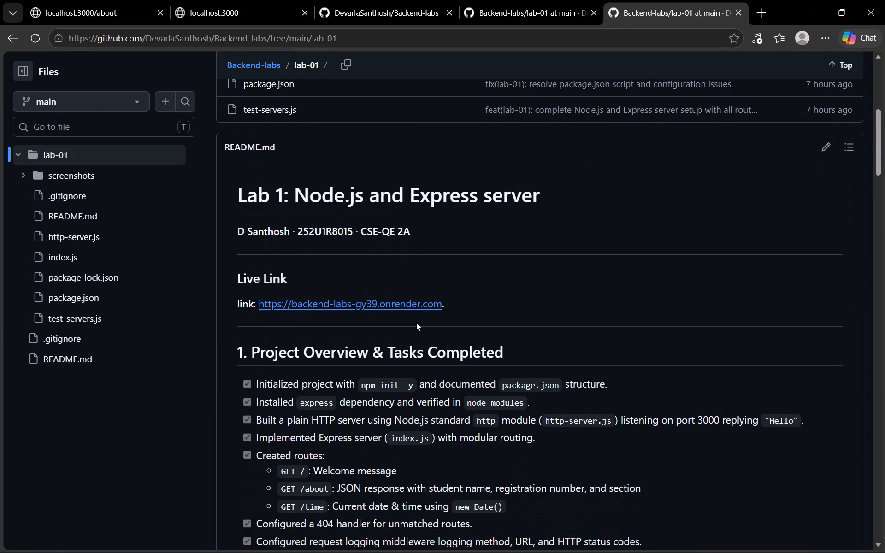
pyautogui.scroll(-5, 416, 323)
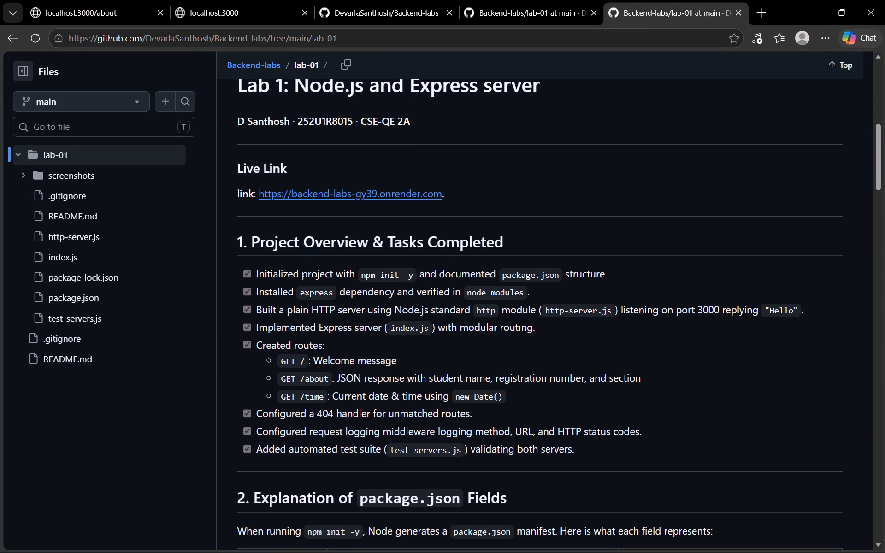
pyautogui.scroll(-6, 416, 323)
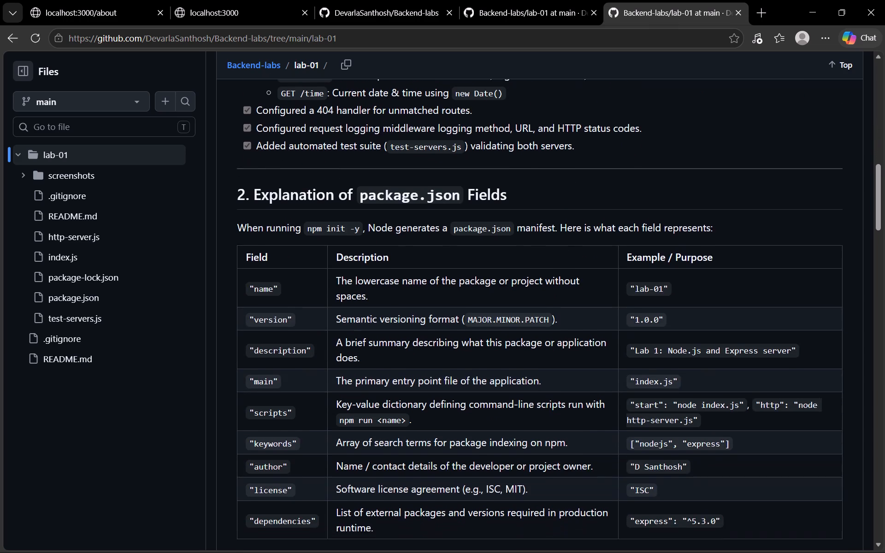
pyautogui.scroll(-7, 416, 323)
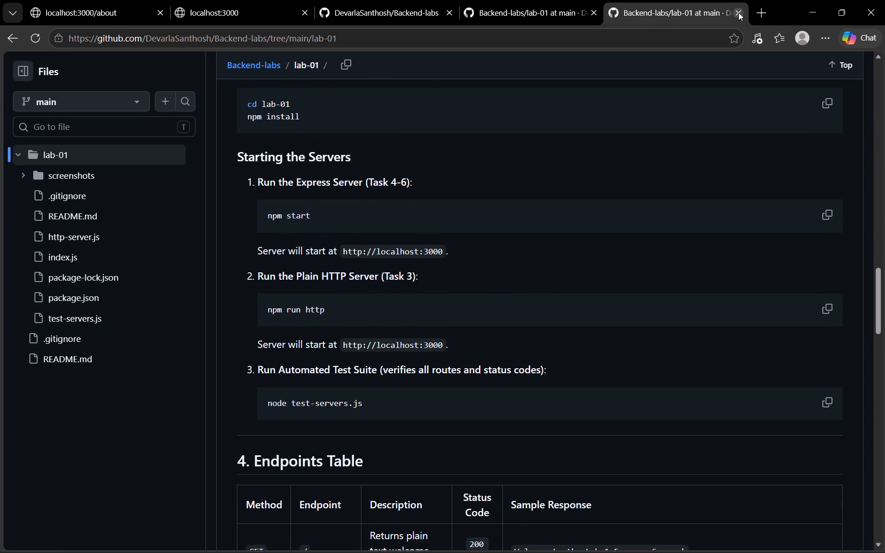
pyautogui.click(738, 12)
pyautogui.click(624, 13)
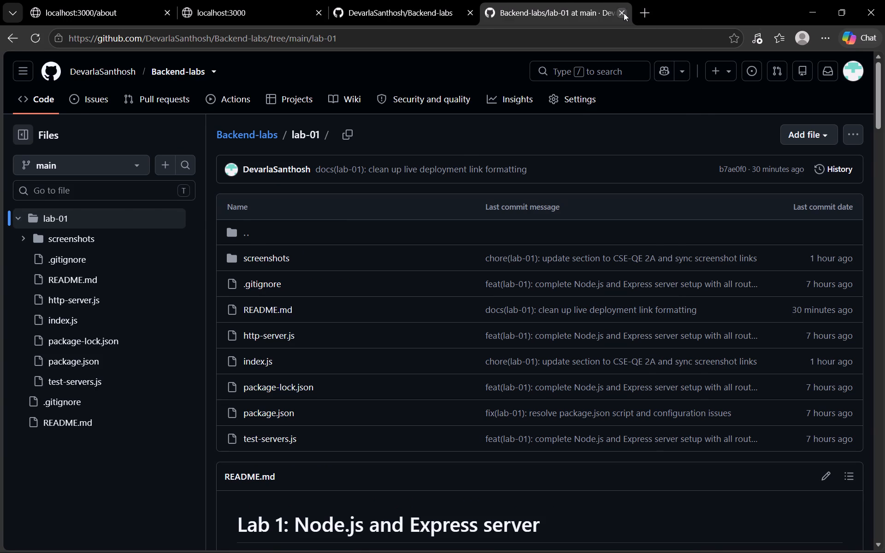
# Look over the Backend-labs repository's README and file list, and switch back to the ADBMS_LAB10 document in Word.
pyautogui.scroll(-8, 600, 327)
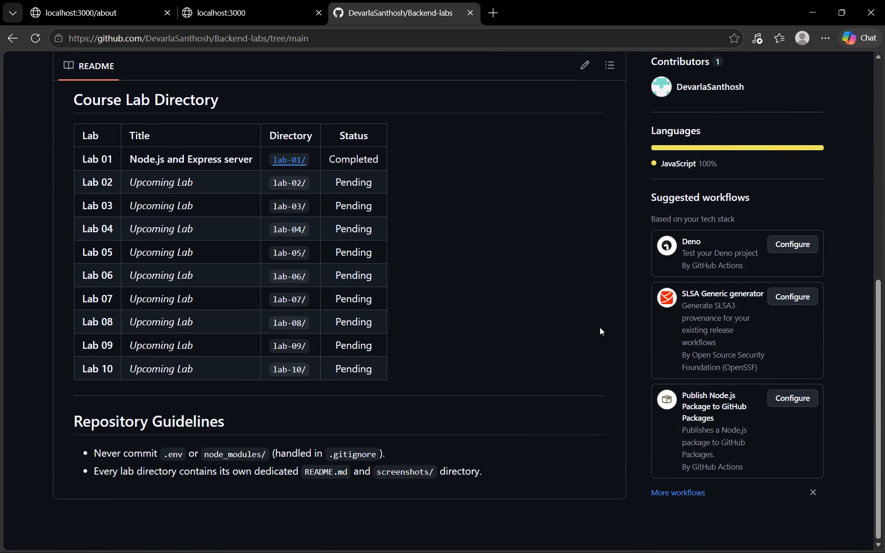
pyautogui.scroll(3, 600, 327)
pyautogui.scroll(-4, 370, 429)
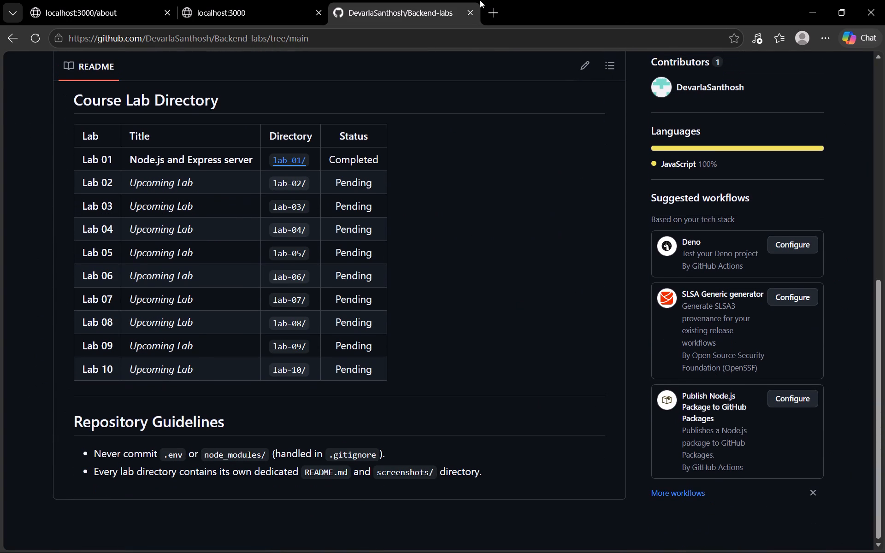
pyautogui.scroll(8, 463, 40)
pyautogui.scroll(4, 492, 159)
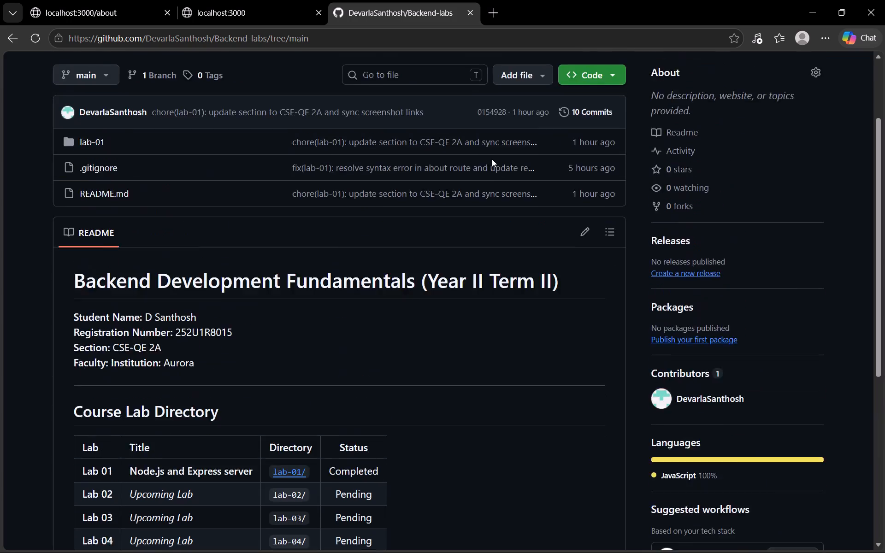
pyautogui.click(601, 182)
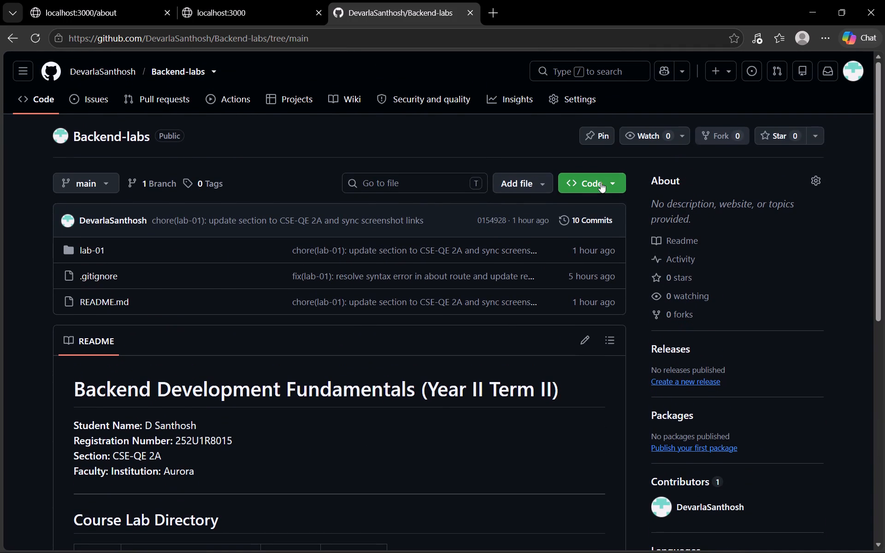
pyautogui.click(601, 182)
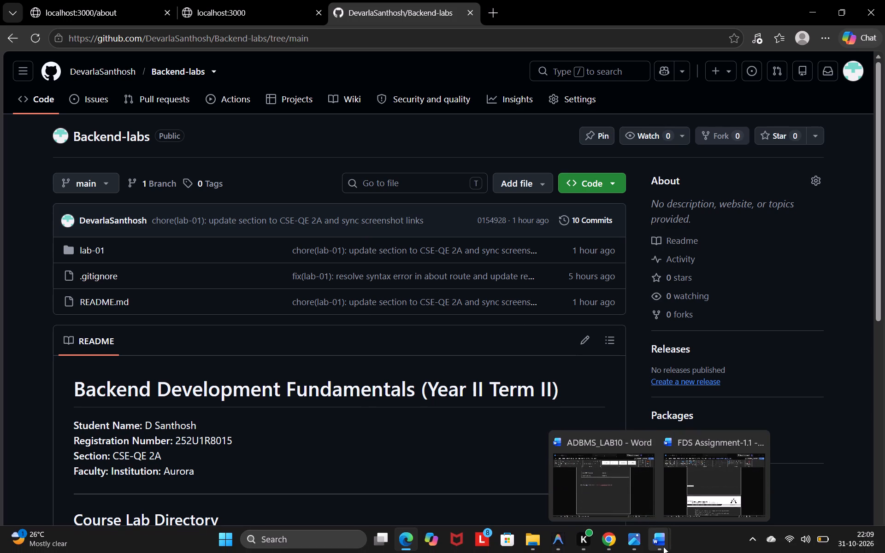
pyautogui.click(613, 477)
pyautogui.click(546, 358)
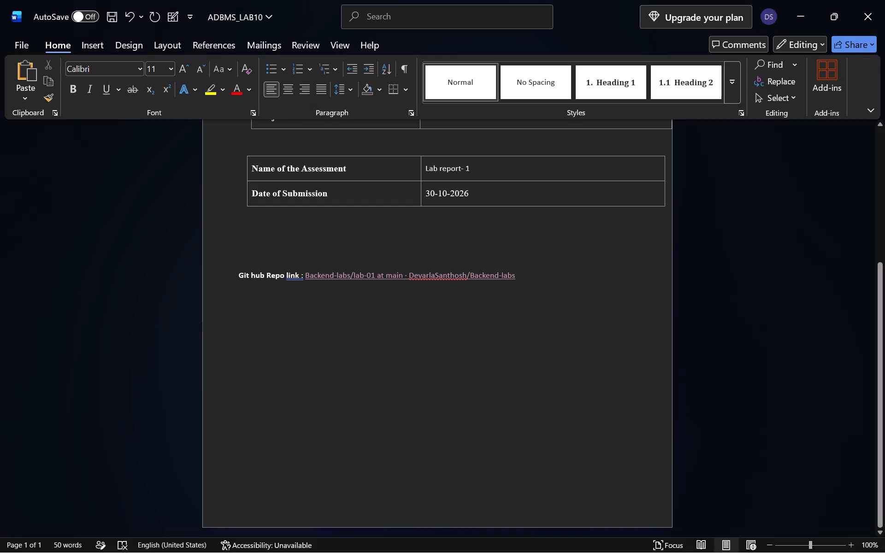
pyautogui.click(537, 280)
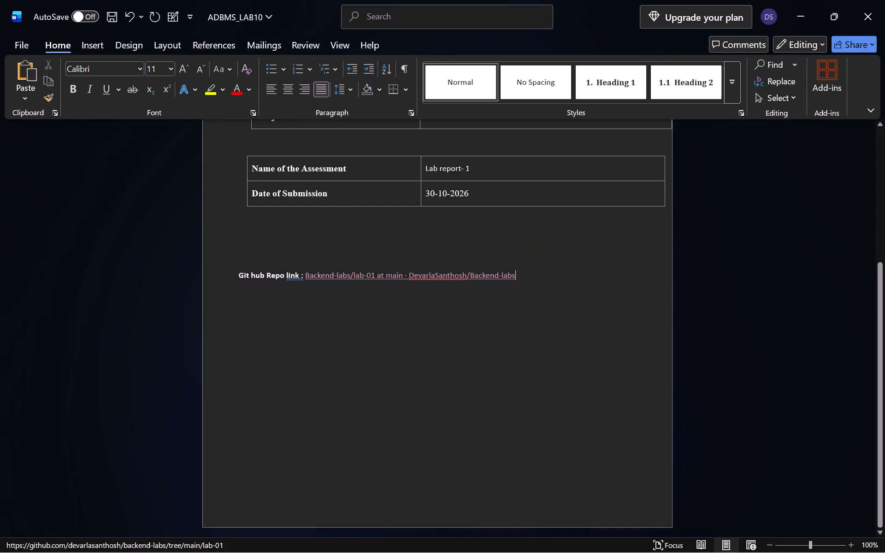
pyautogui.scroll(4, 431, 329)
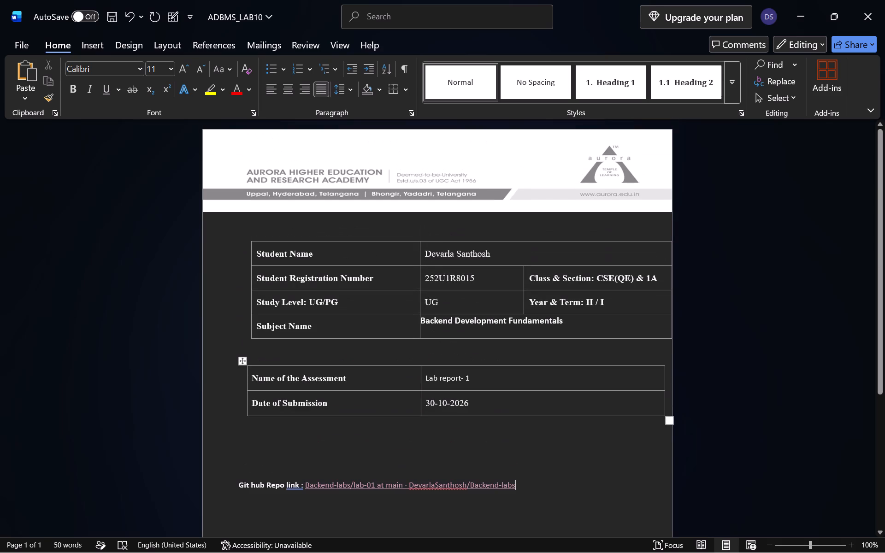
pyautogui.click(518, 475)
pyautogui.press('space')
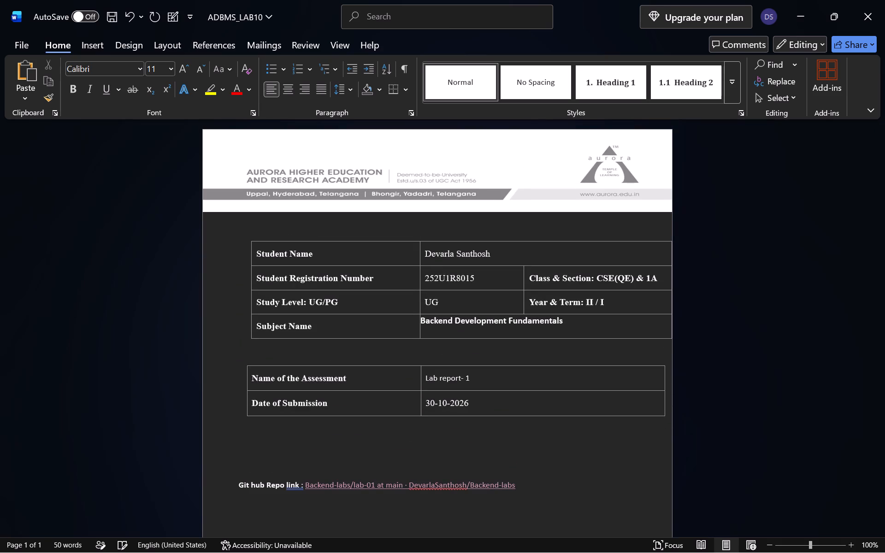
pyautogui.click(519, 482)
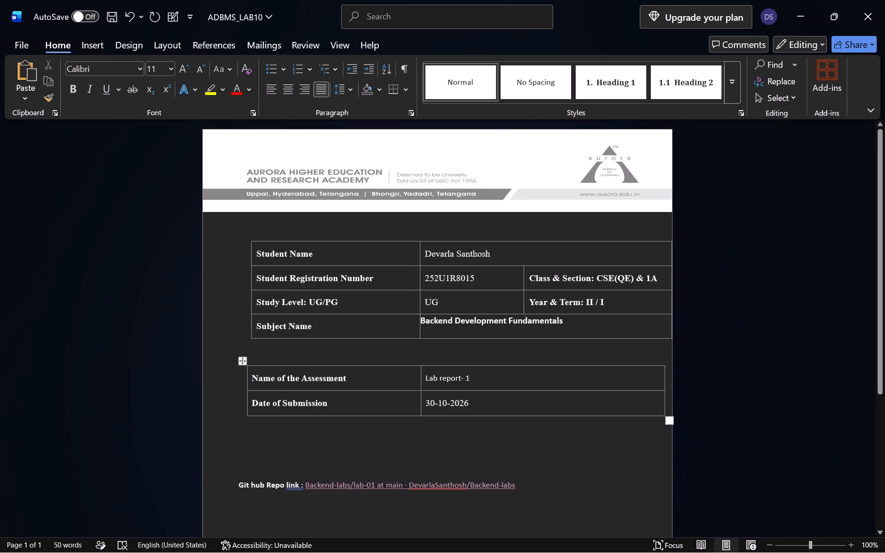
# Change the section in the student table's Class & Section cell to 2A.
pyautogui.click(650, 275)
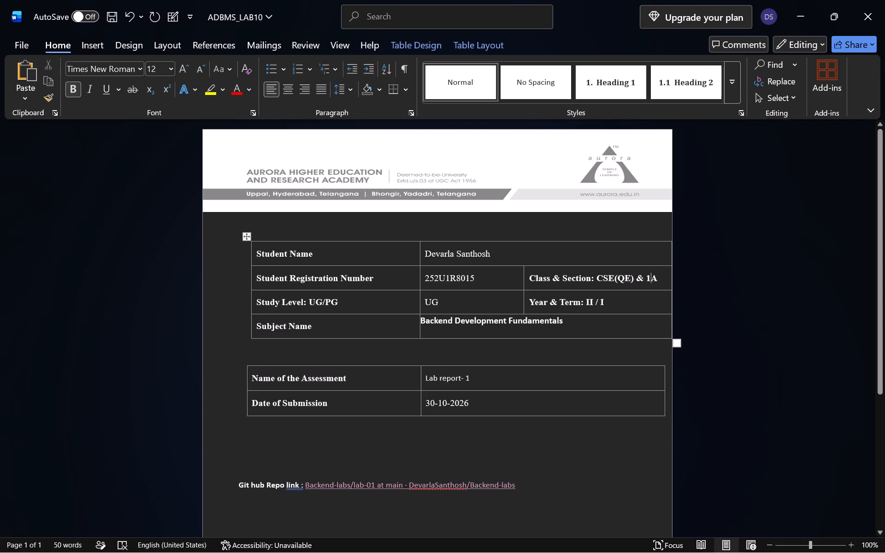
pyautogui.press('BackSpace')
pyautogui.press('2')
# Export the document as a PDF named Backend lab-01 in the Downloads folder.
pyautogui.scroll(-1, 476, 392)
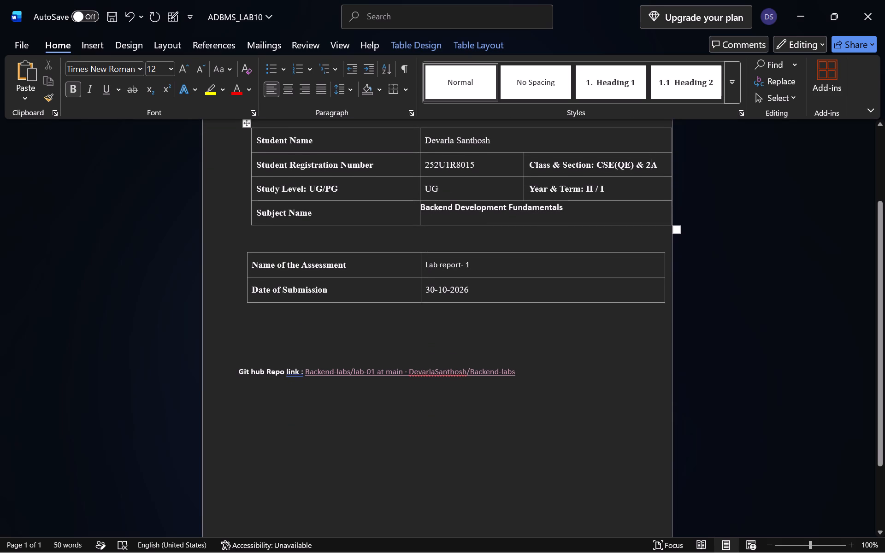
pyautogui.click(14, 46)
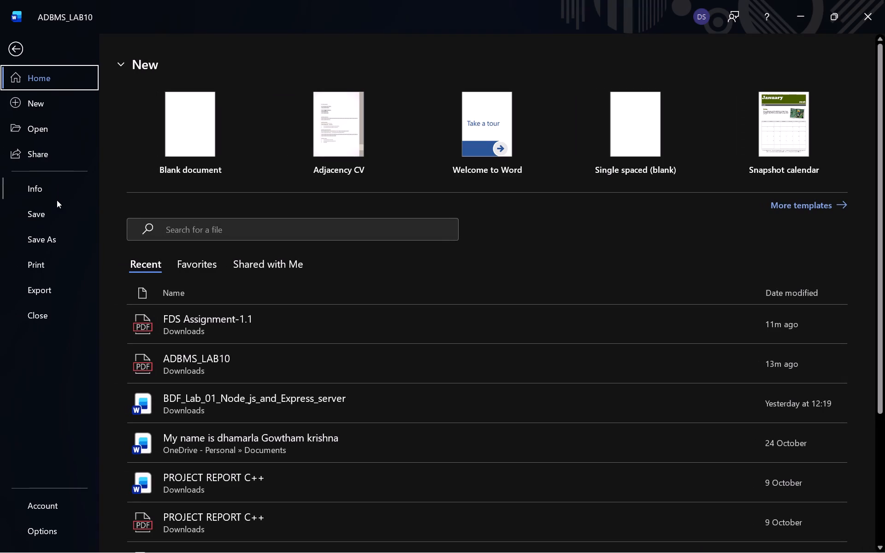
pyautogui.click(41, 294)
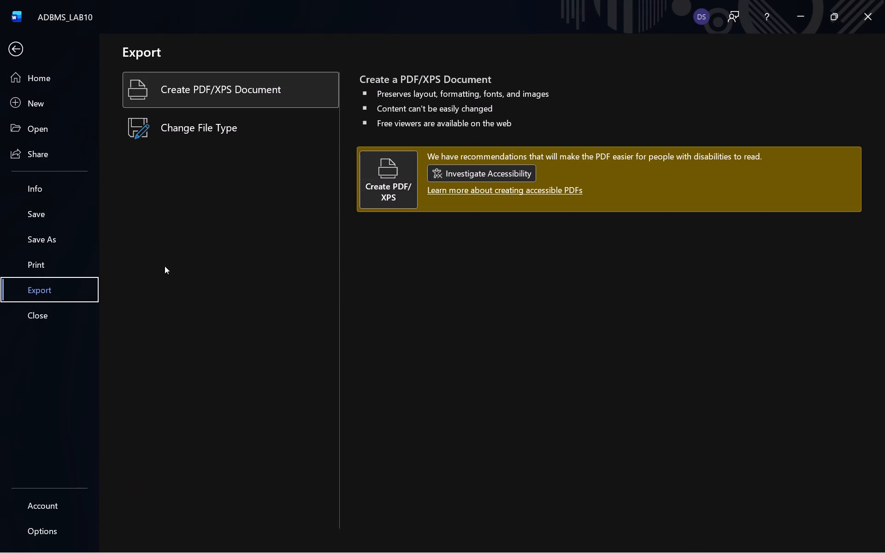
pyautogui.click(366, 180)
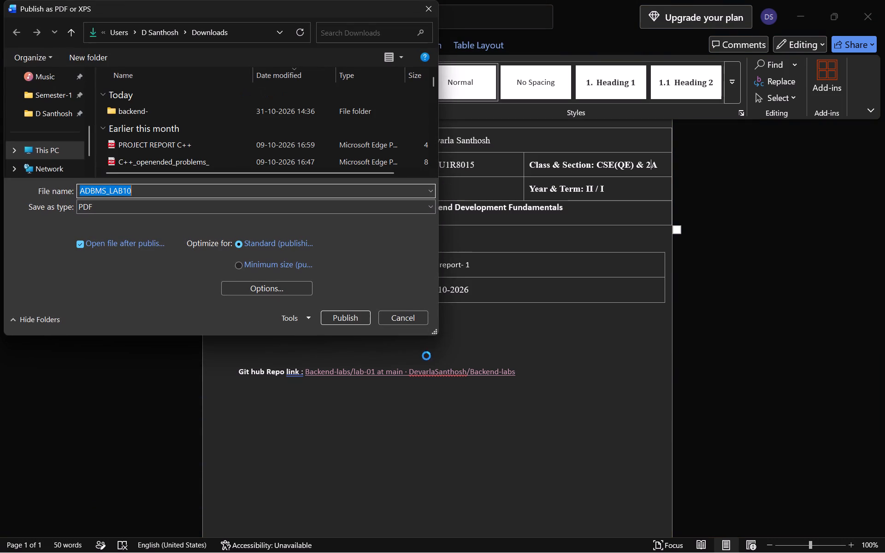
pyautogui.press('BackSpace')
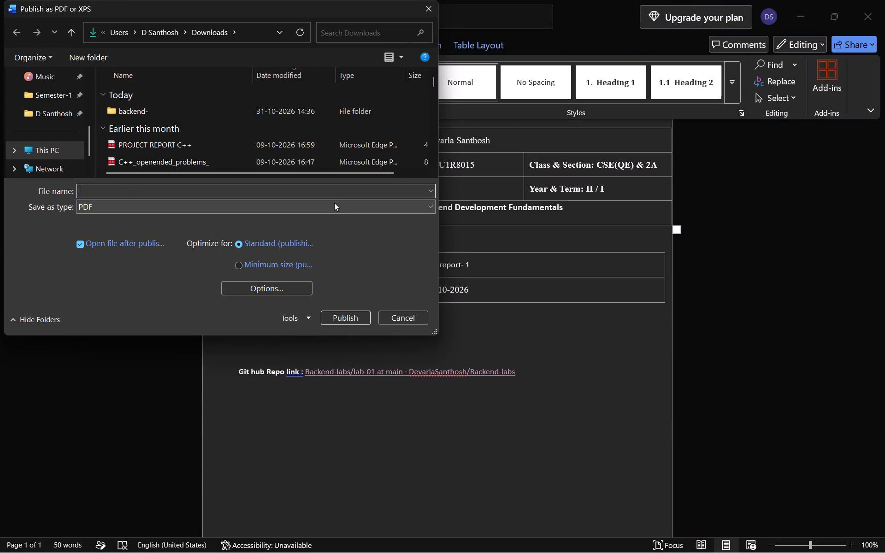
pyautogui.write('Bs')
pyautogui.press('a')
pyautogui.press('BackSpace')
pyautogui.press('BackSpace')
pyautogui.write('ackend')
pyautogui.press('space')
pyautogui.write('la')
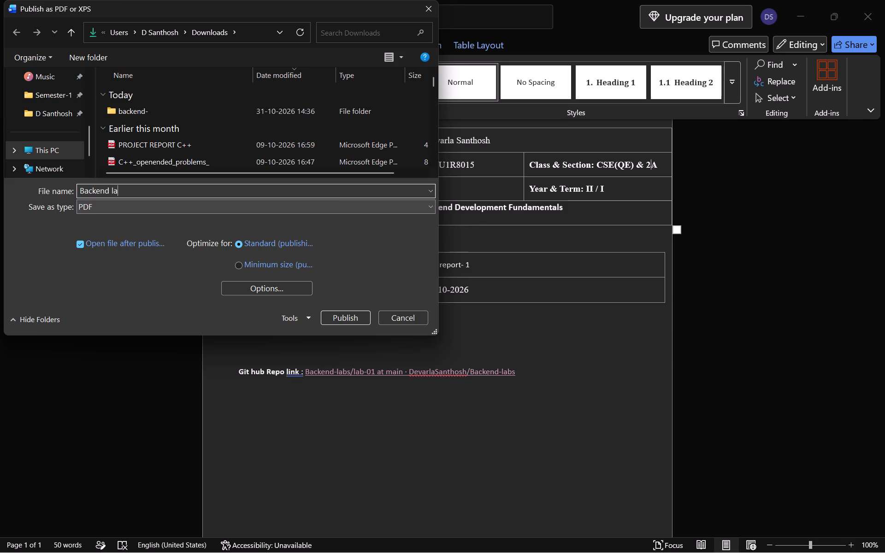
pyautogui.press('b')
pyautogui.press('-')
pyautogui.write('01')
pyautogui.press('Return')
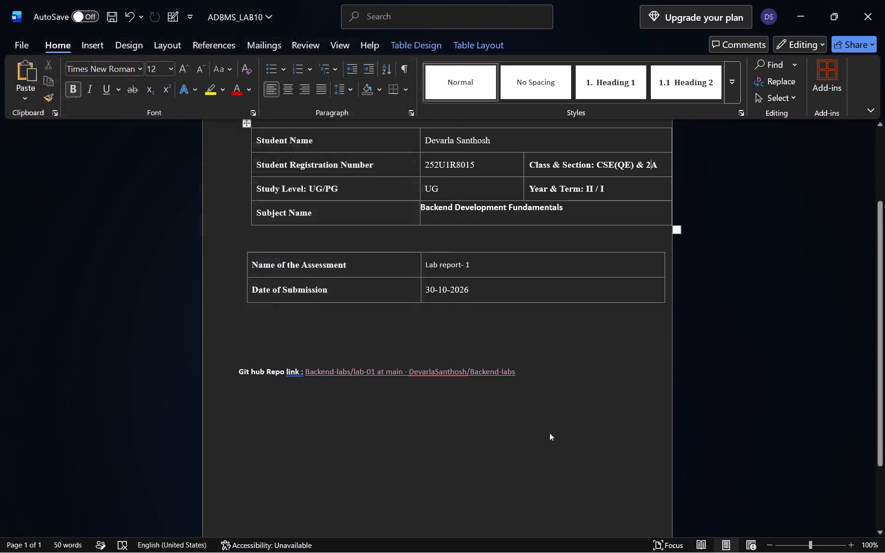
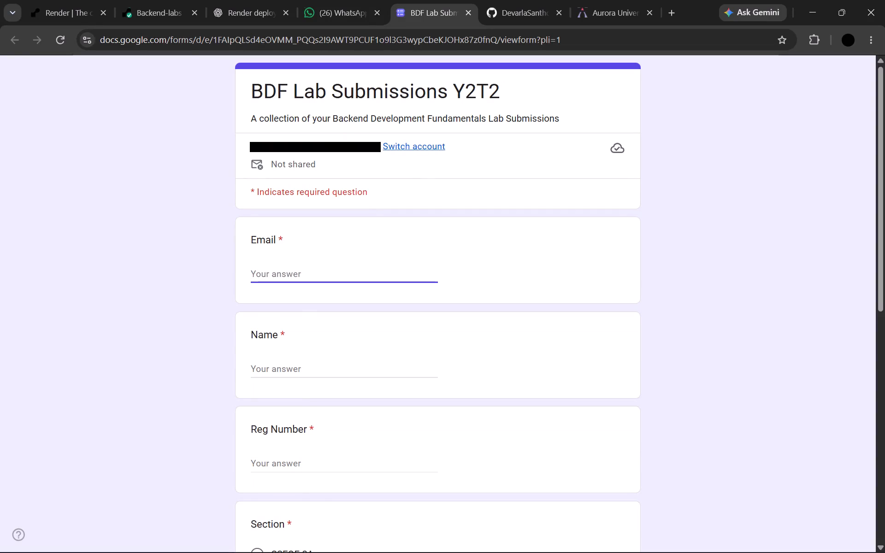
# Fill in the Email and Name answers of the BDF Lab Submissions Y2T2 form with the student's e-mail address and abbreviated name.
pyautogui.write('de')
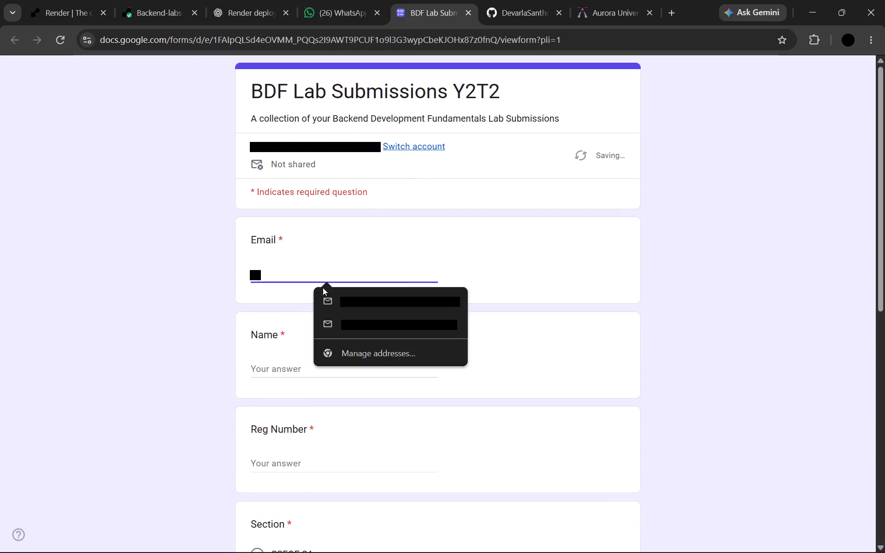
pyautogui.click(340, 330)
pyautogui.click(306, 373)
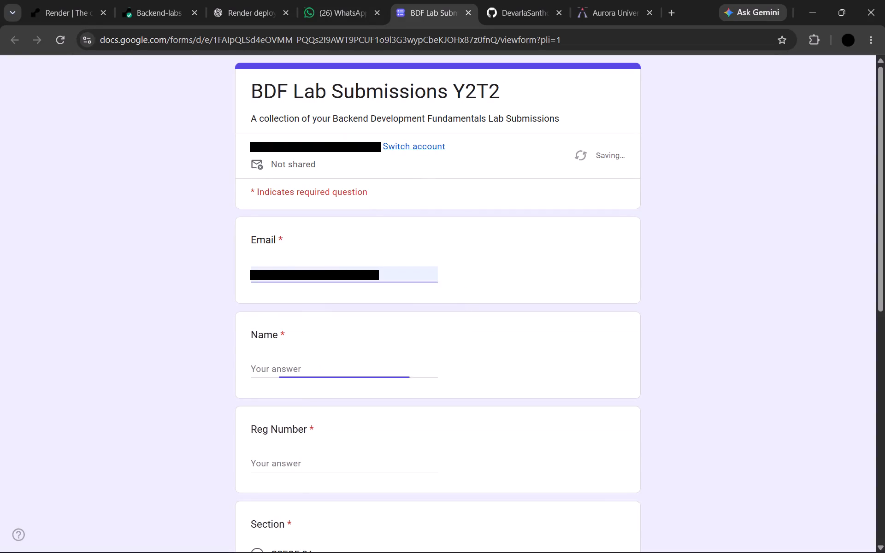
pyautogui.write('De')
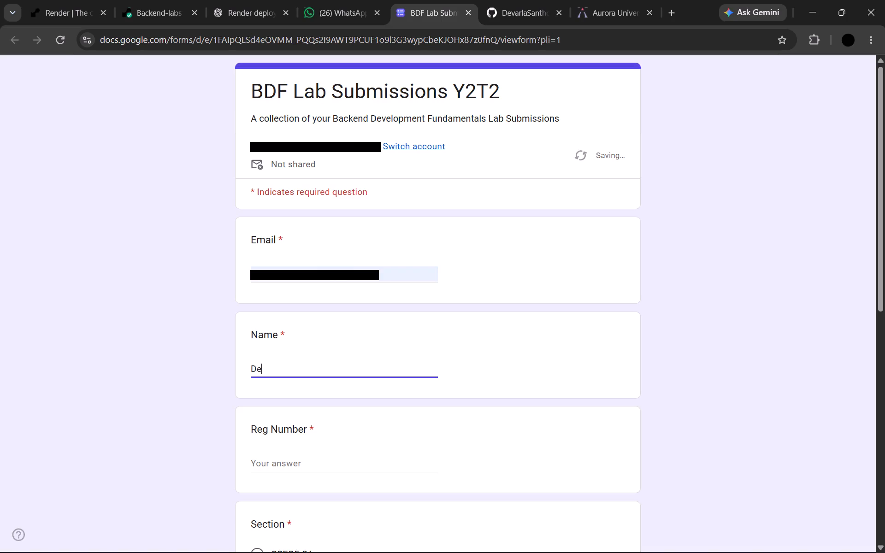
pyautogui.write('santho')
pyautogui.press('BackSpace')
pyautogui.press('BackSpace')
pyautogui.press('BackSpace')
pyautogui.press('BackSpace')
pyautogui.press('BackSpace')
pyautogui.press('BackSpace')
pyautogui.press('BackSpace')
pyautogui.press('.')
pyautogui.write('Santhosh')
# Enter the student's registration number in the Reg Number answer.
pyautogui.click(293, 456)
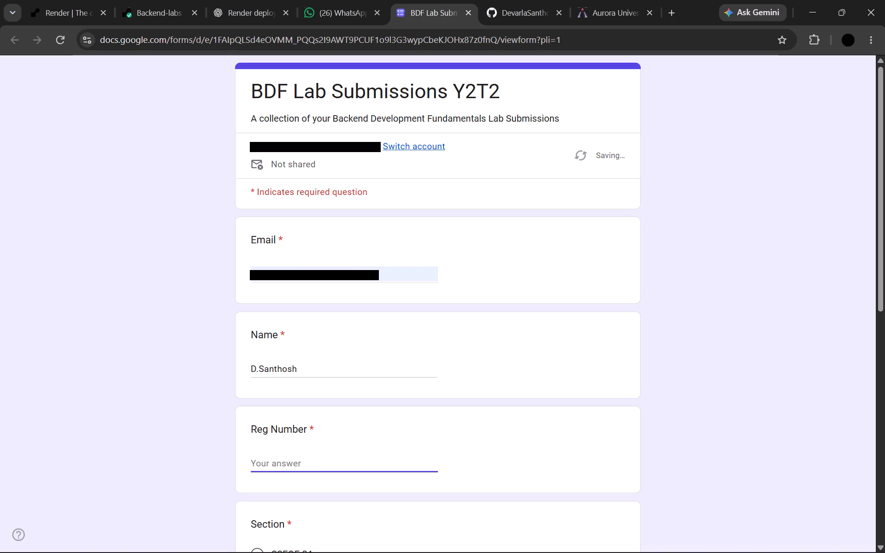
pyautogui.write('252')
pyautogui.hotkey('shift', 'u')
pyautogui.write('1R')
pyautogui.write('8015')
# Choose CSEQE-2A as the section and Lab 1 as the lab task number.
pyautogui.scroll(-3, 293, 456)
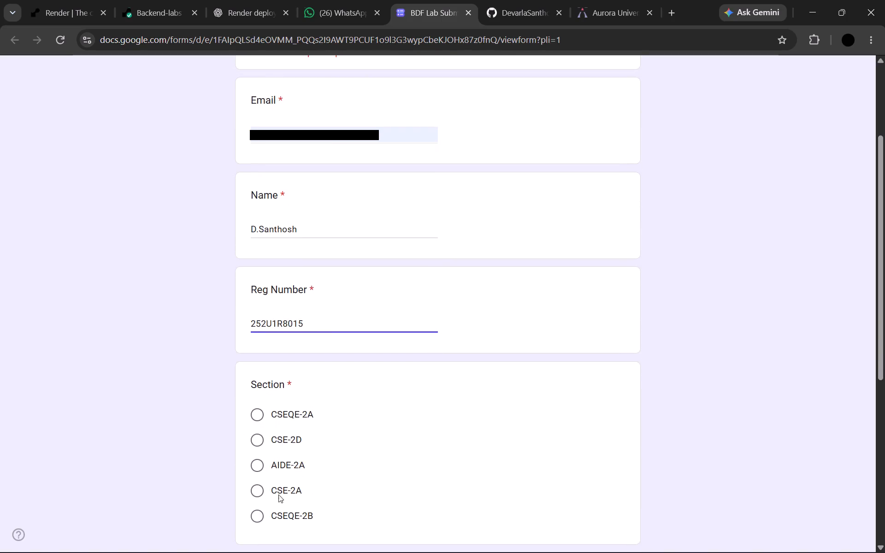
pyautogui.click(273, 417)
pyautogui.scroll(-5, 273, 417)
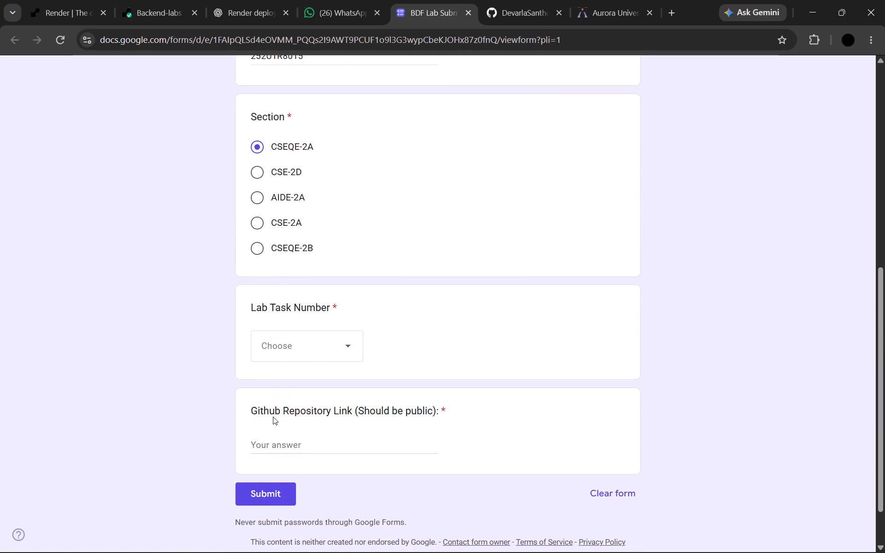
pyautogui.click(307, 340)
pyautogui.click(293, 237)
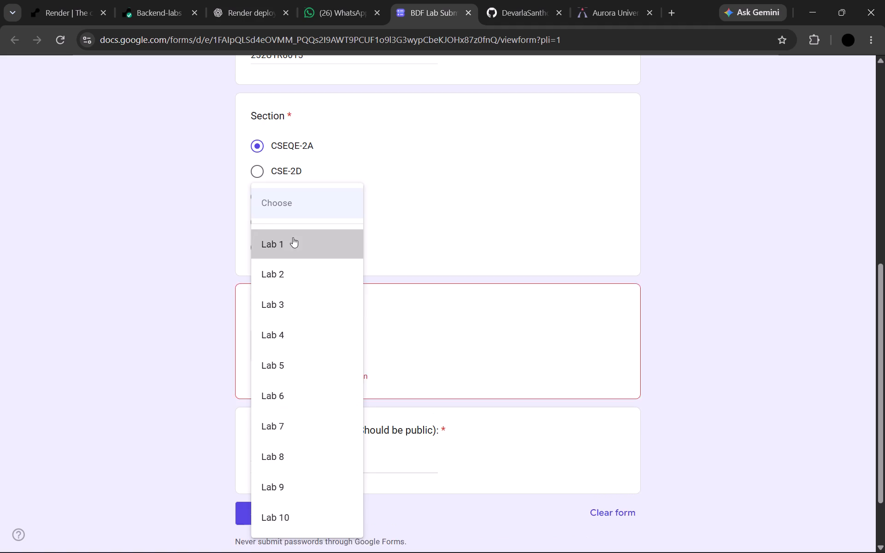
# Paste the copied link to the Backend-labs repository's lab-01 folder into the Github Repository Link answer.
pyautogui.click(369, 443)
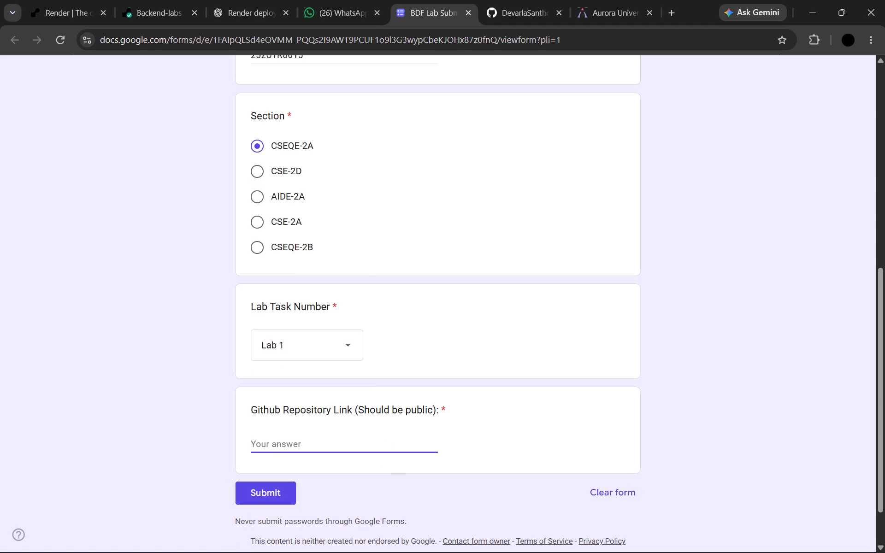
pyautogui.hotkey('ctrl', 'v')
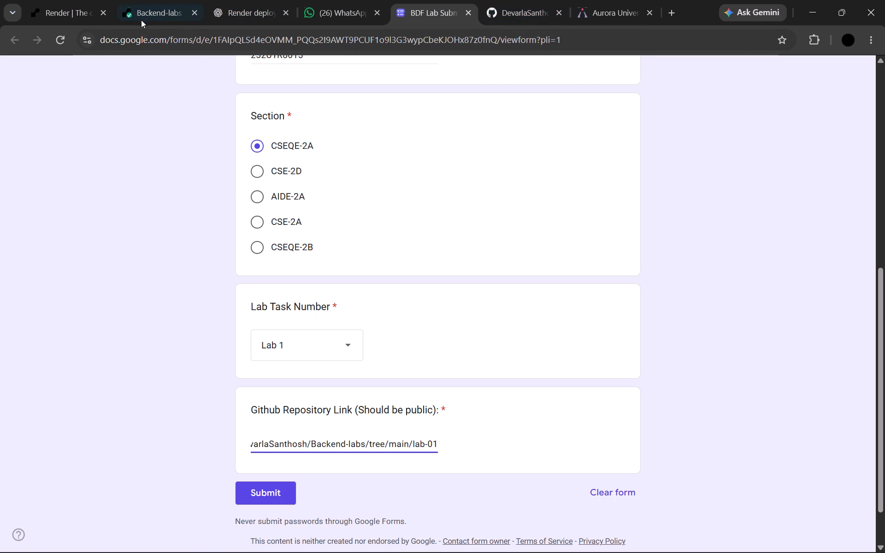
pyautogui.scroll(-3, 428, 364)
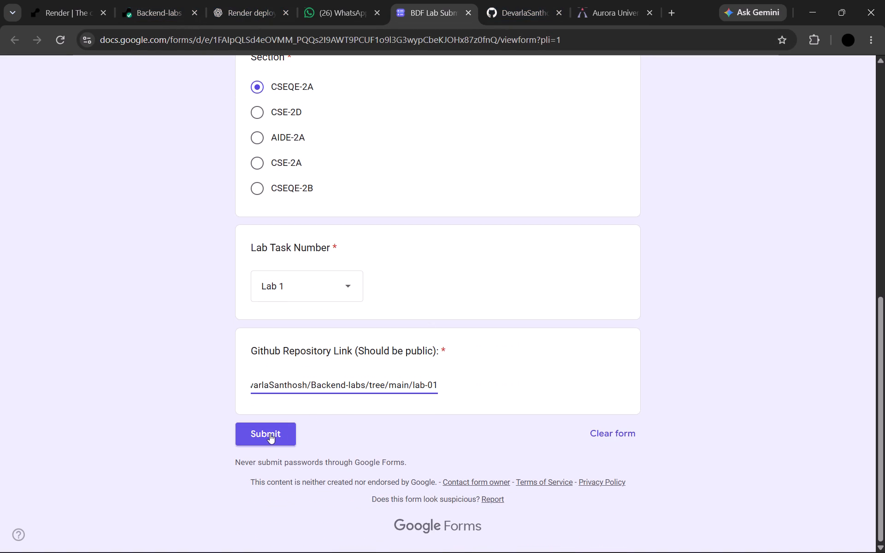
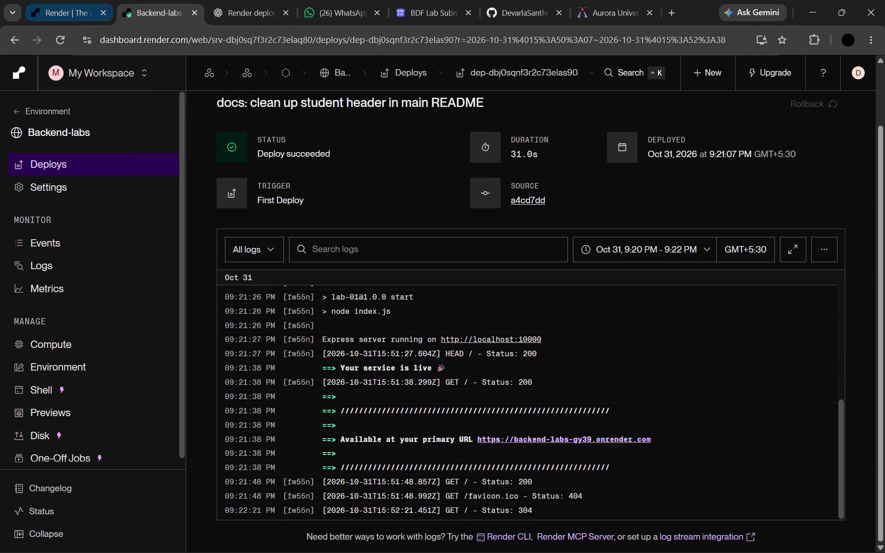
# Return to the BDF Lab Submissions Y2T2 form page, and close the screenshot image left open in Photos.
pyautogui.click(431, 0)
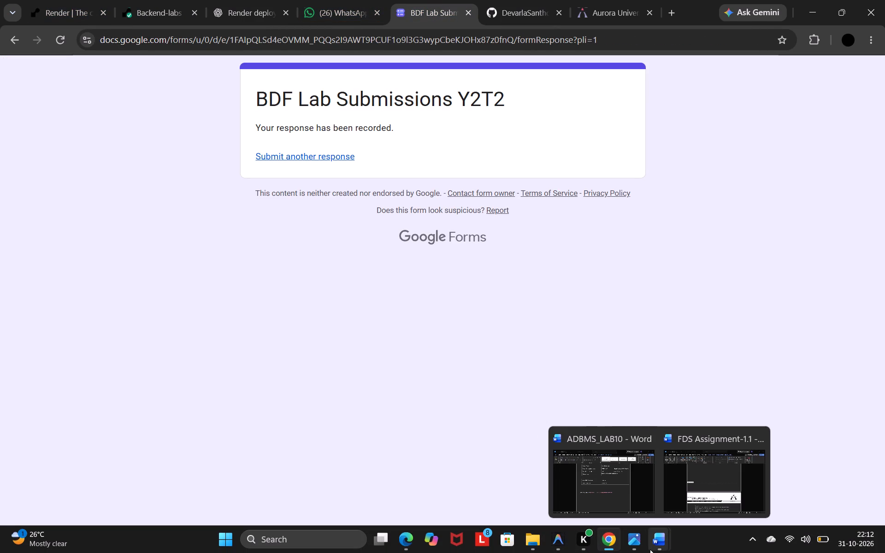
pyautogui.click(630, 543)
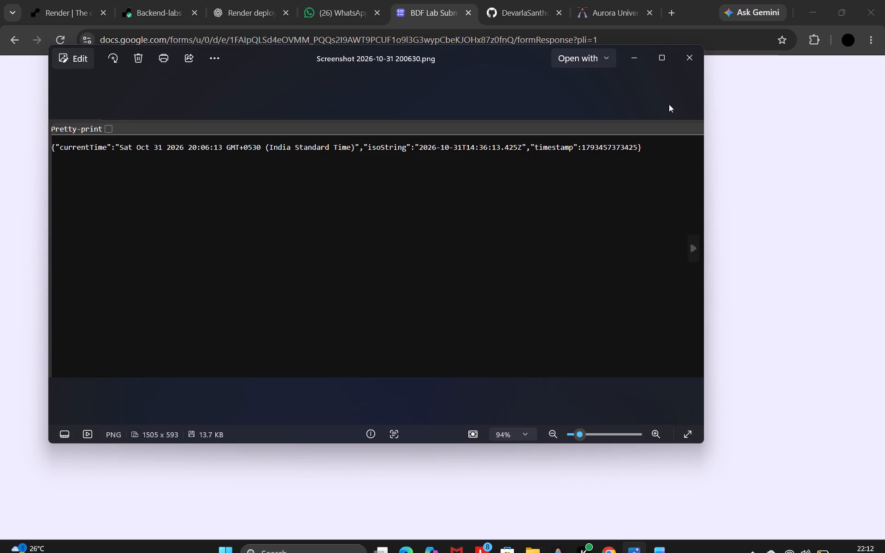
pyautogui.click(684, 59)
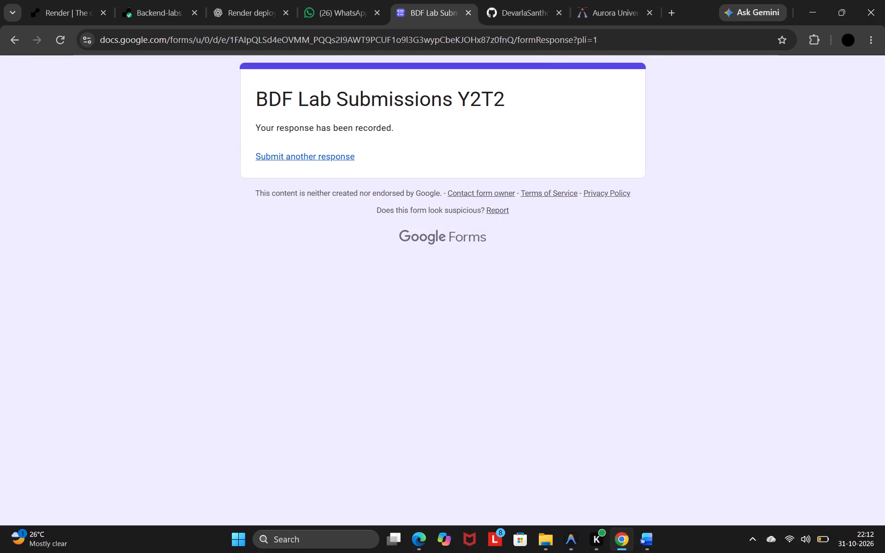
# Close the FDS Assignment-1.1 document in Word without saving its changes.
pyautogui.click(651, 542)
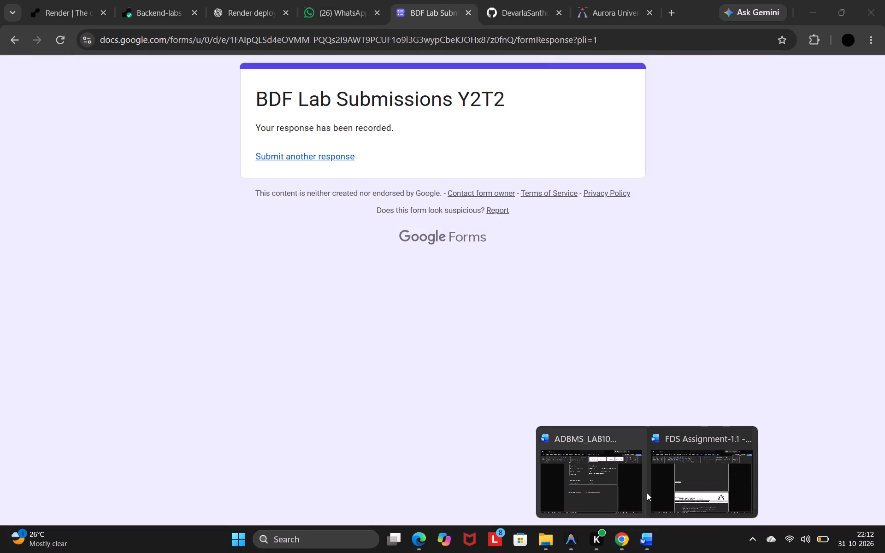
pyautogui.click(752, 442)
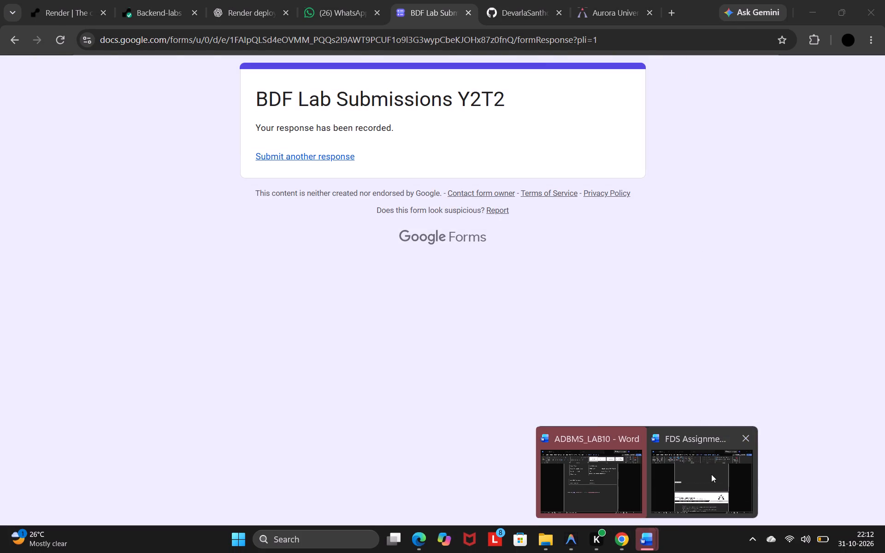
pyautogui.click(711, 474)
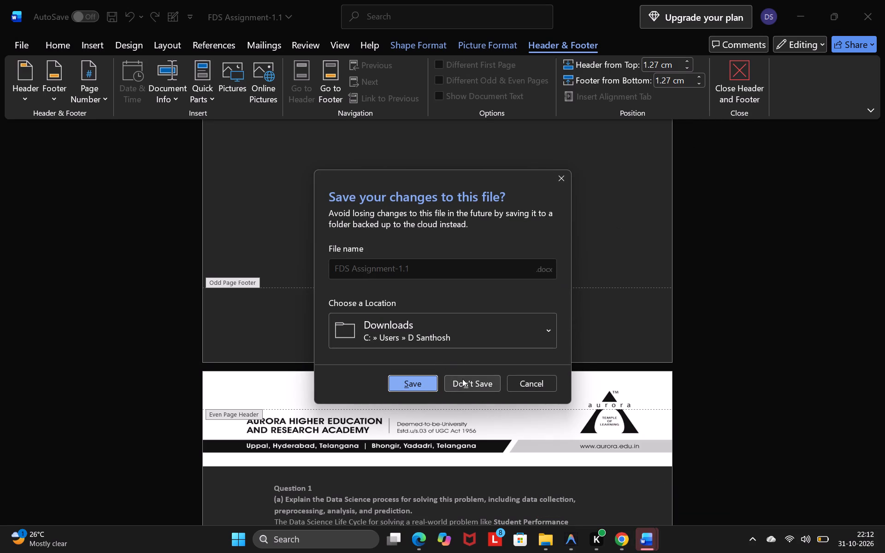
pyautogui.click(462, 379)
# Close the ADBMS_LAB10 document in Word without saving its changes.
pyautogui.click(639, 543)
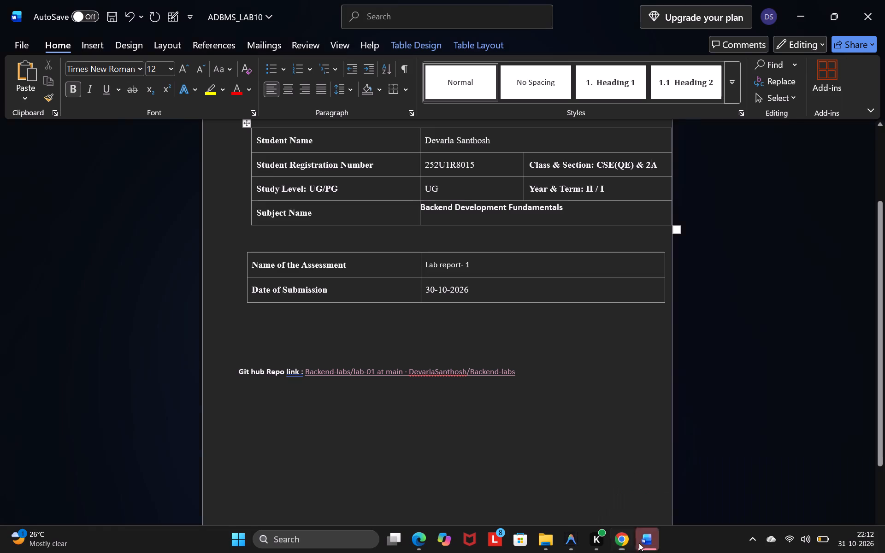
pyautogui.click(871, 1)
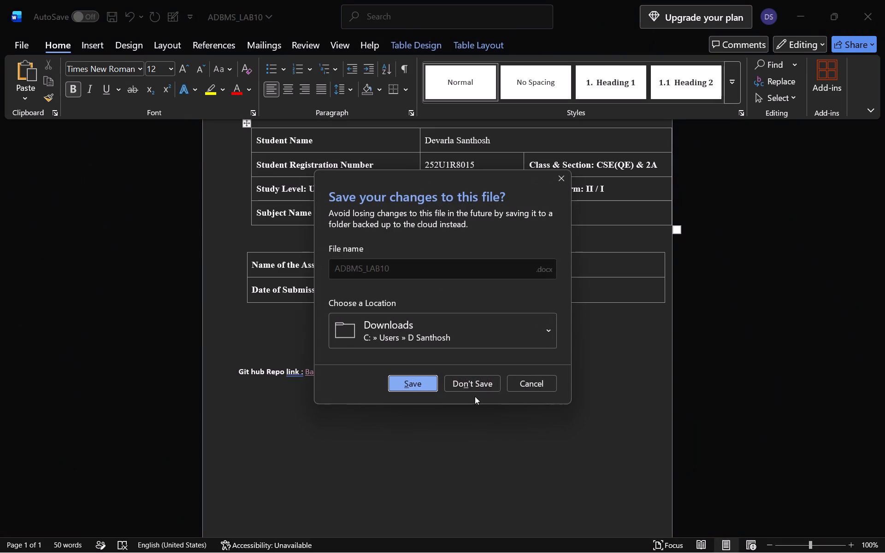
pyautogui.click(476, 384)
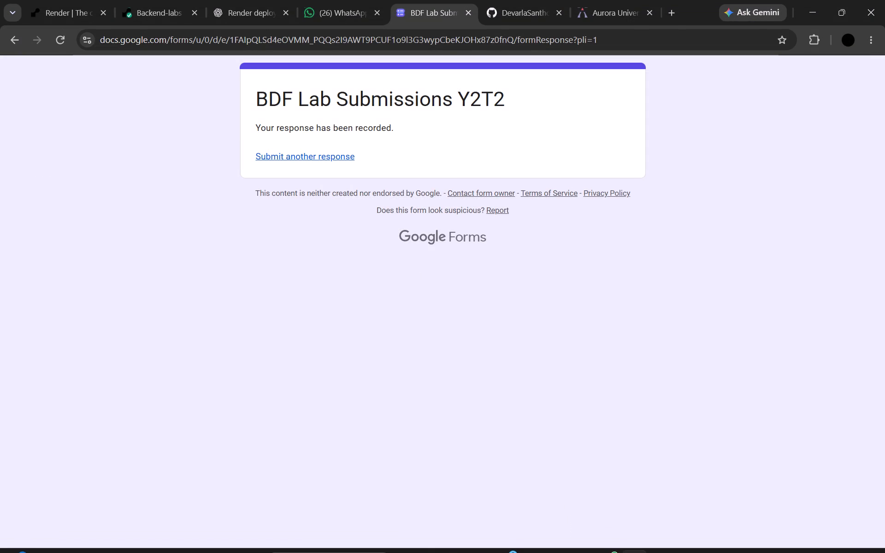
# Review the Backend-labs repository's main page on GitHub, including the README's course lab directory and repository guidelines.
pyautogui.click(502, 20)
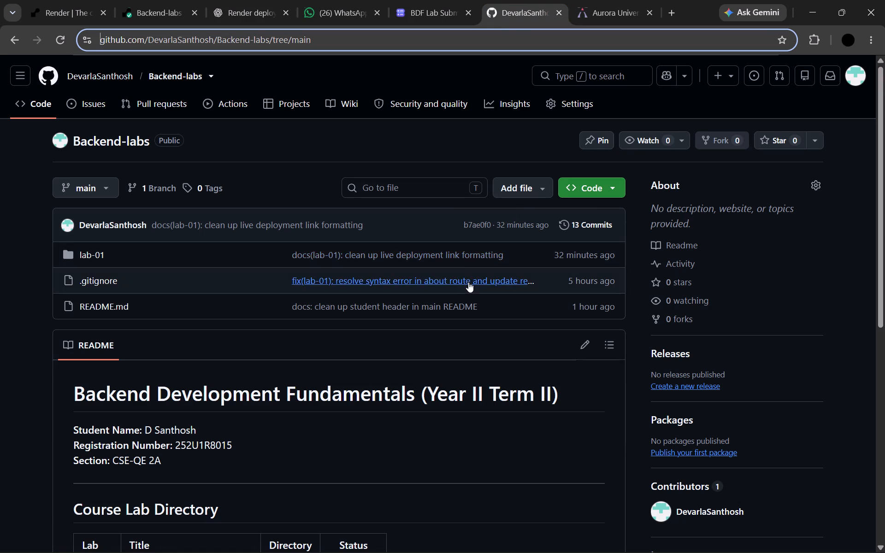
pyautogui.scroll(-4, 468, 282)
pyautogui.scroll(-4, 389, 365)
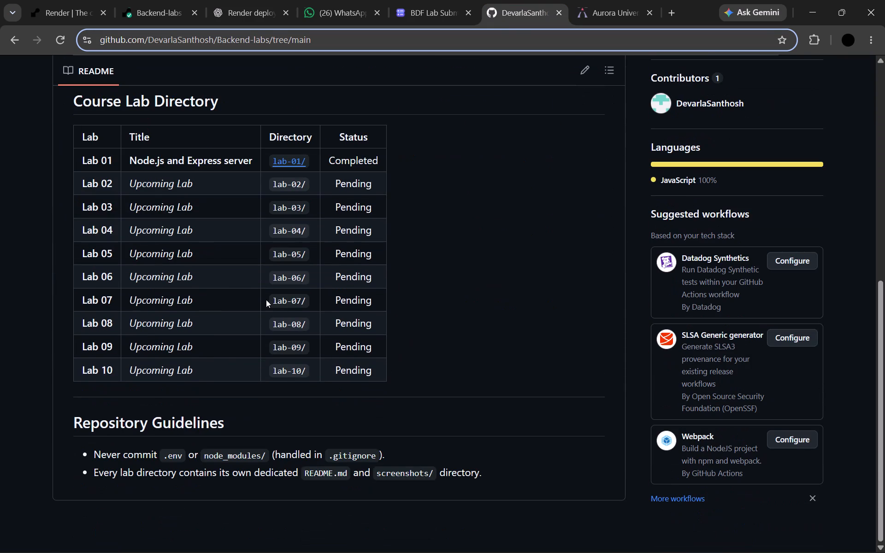
pyautogui.scroll(6, 266, 300)
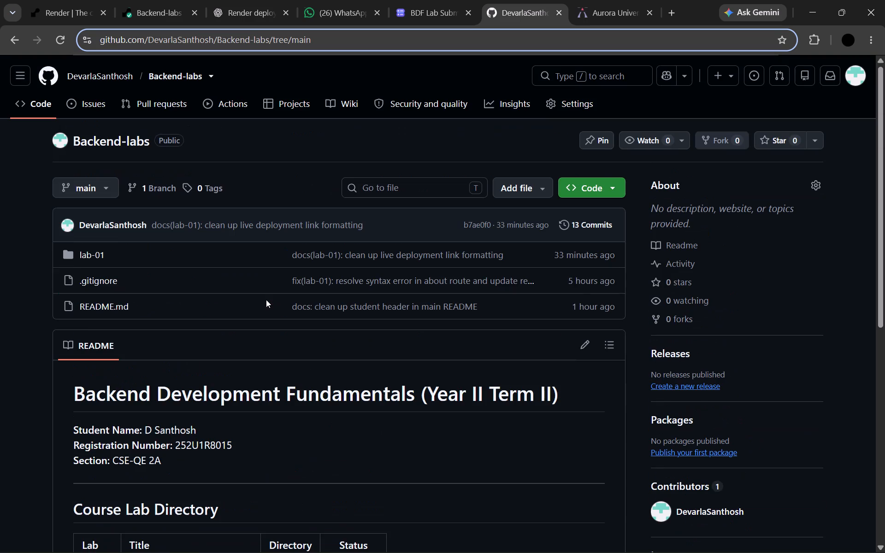
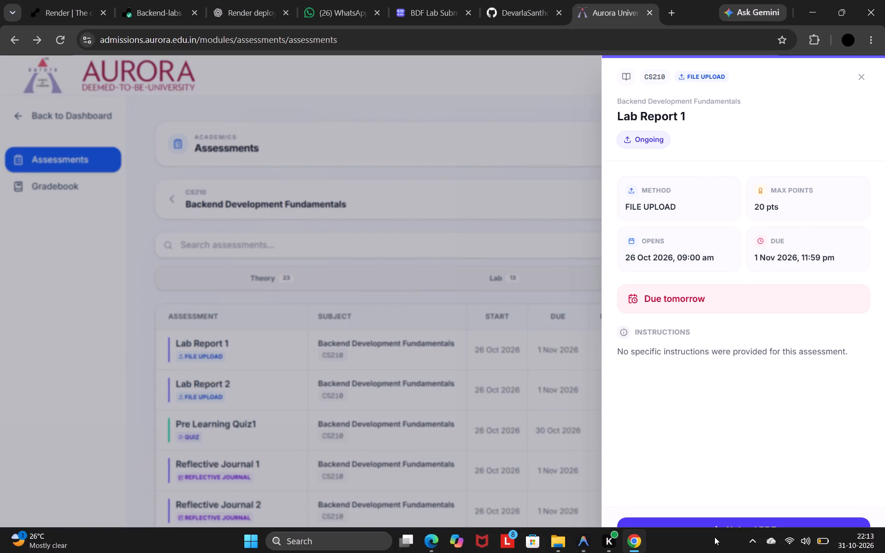
# Upload the Backend lab-01 PDF from Downloads as the submission for Lab Report 1.
pyautogui.click(709, 523)
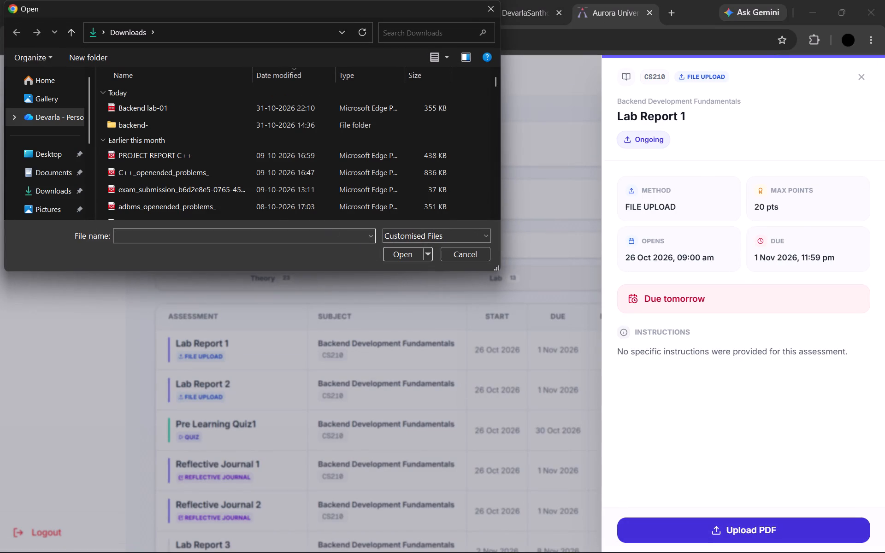
pyautogui.click(204, 109)
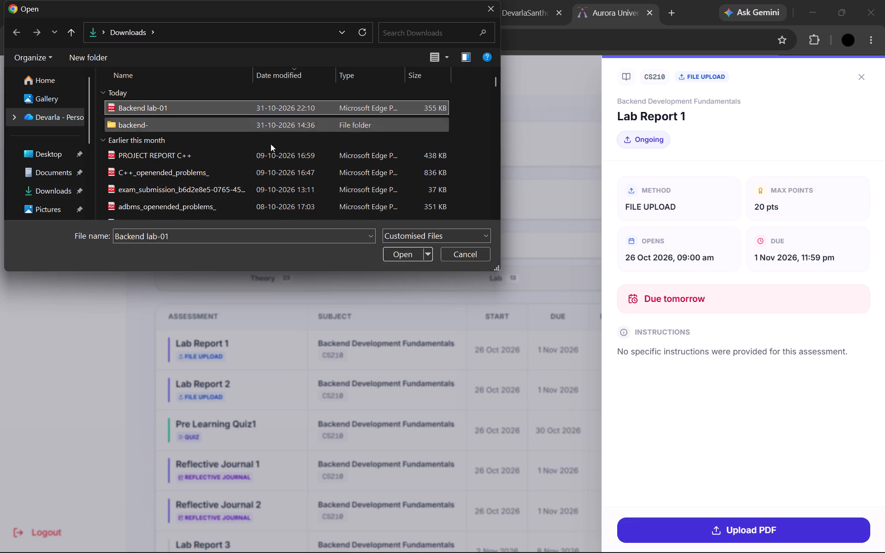
pyautogui.click(401, 256)
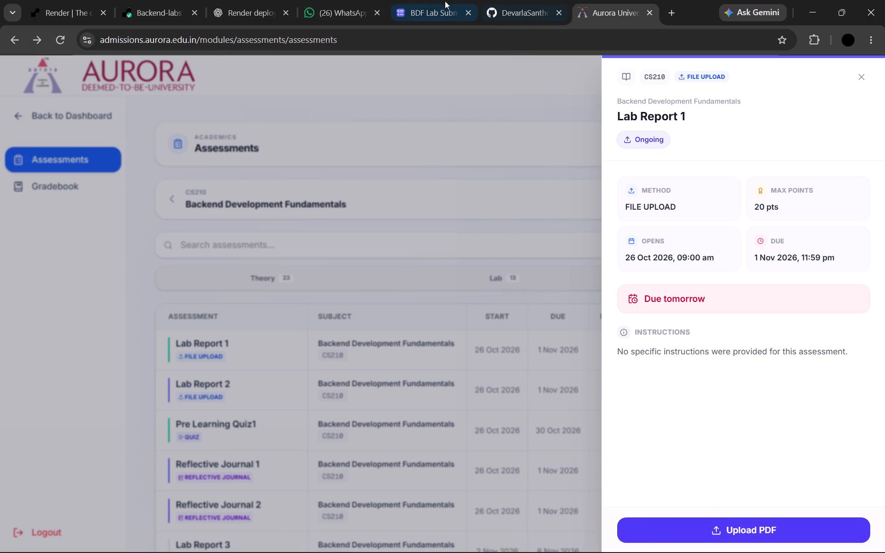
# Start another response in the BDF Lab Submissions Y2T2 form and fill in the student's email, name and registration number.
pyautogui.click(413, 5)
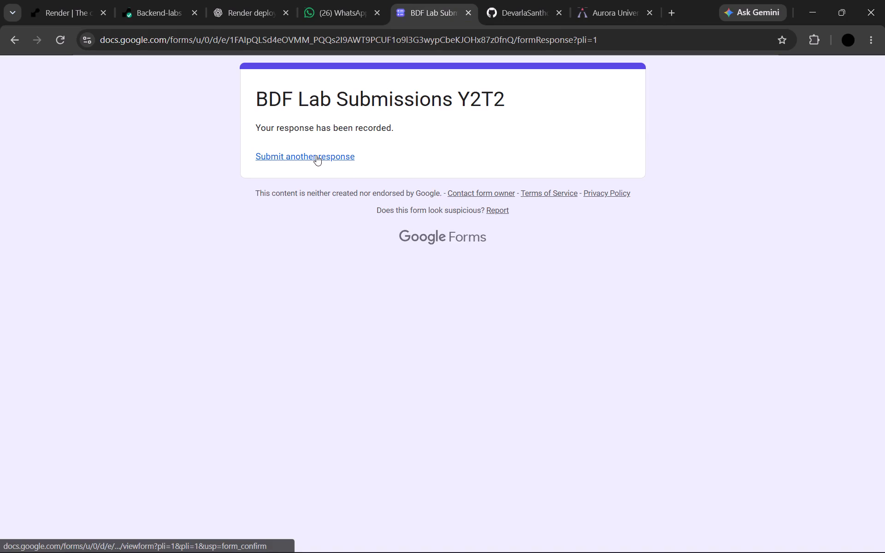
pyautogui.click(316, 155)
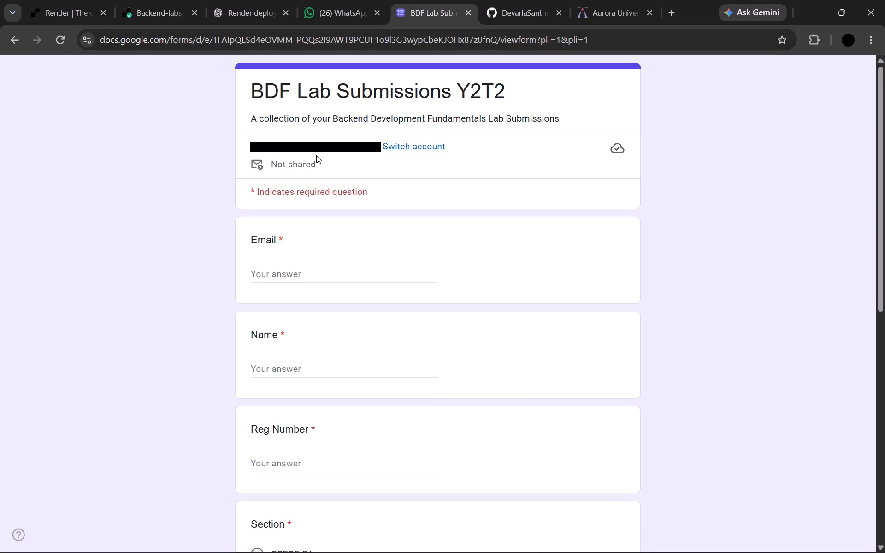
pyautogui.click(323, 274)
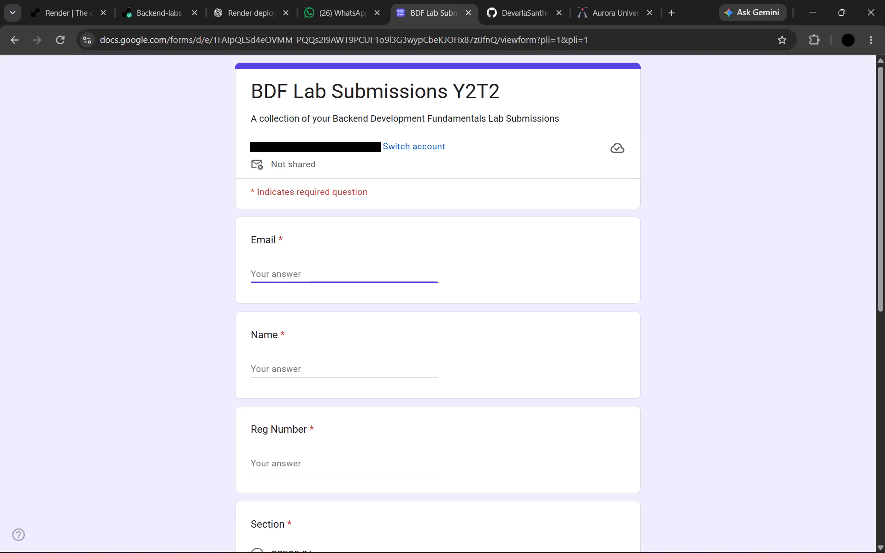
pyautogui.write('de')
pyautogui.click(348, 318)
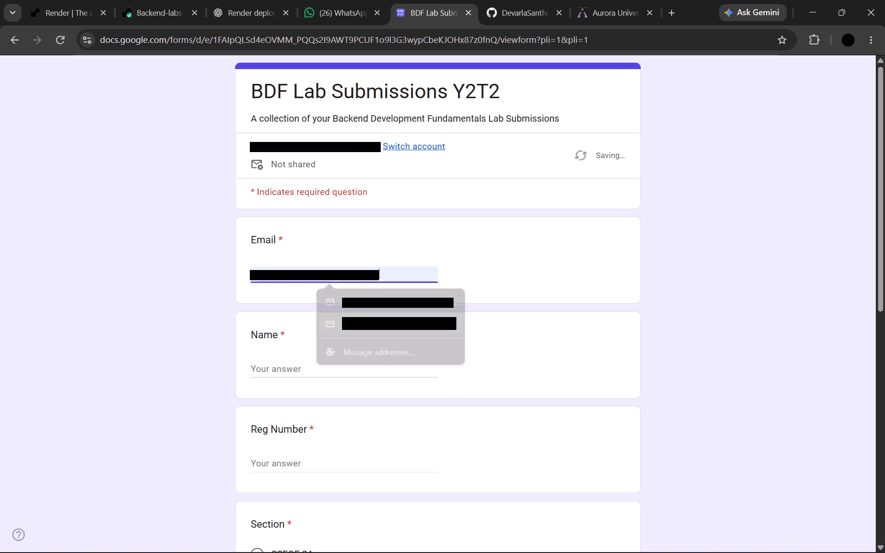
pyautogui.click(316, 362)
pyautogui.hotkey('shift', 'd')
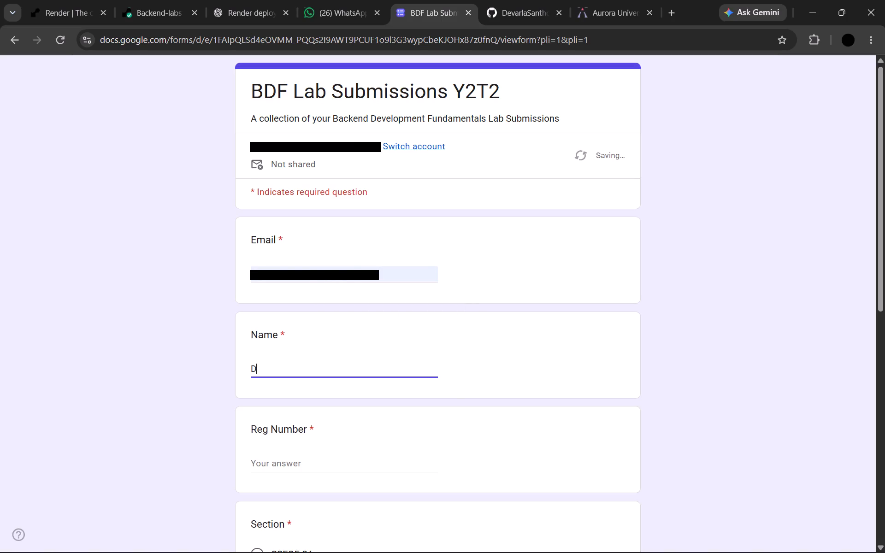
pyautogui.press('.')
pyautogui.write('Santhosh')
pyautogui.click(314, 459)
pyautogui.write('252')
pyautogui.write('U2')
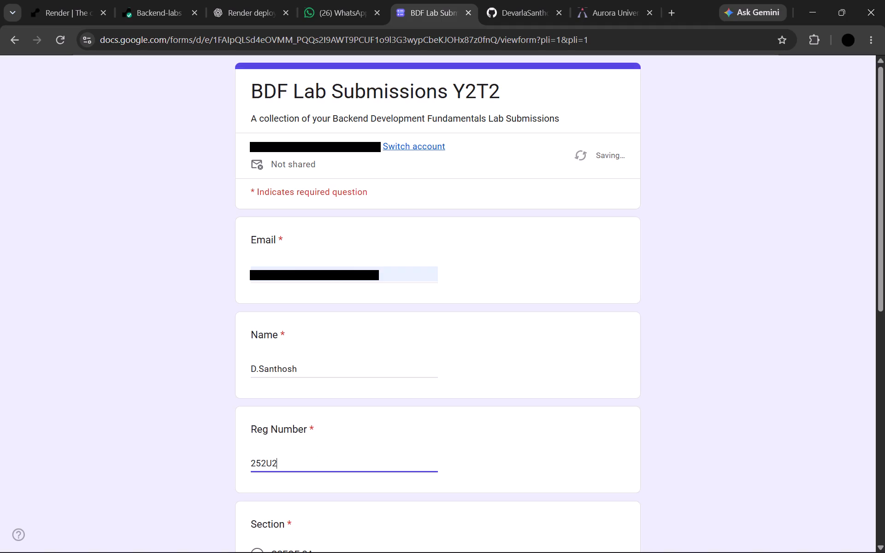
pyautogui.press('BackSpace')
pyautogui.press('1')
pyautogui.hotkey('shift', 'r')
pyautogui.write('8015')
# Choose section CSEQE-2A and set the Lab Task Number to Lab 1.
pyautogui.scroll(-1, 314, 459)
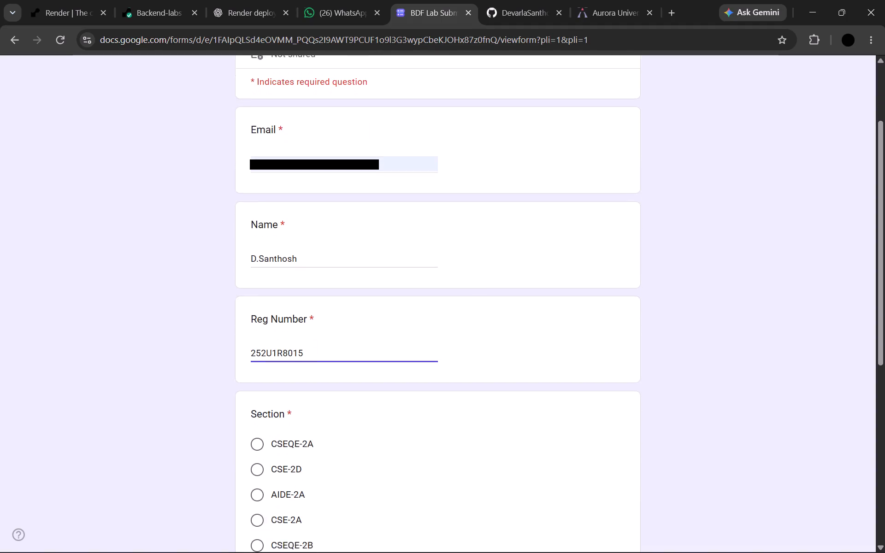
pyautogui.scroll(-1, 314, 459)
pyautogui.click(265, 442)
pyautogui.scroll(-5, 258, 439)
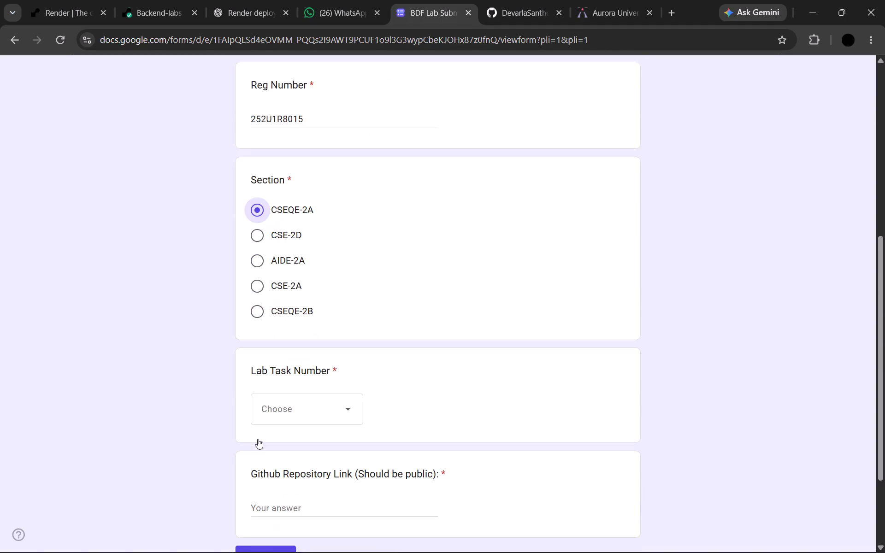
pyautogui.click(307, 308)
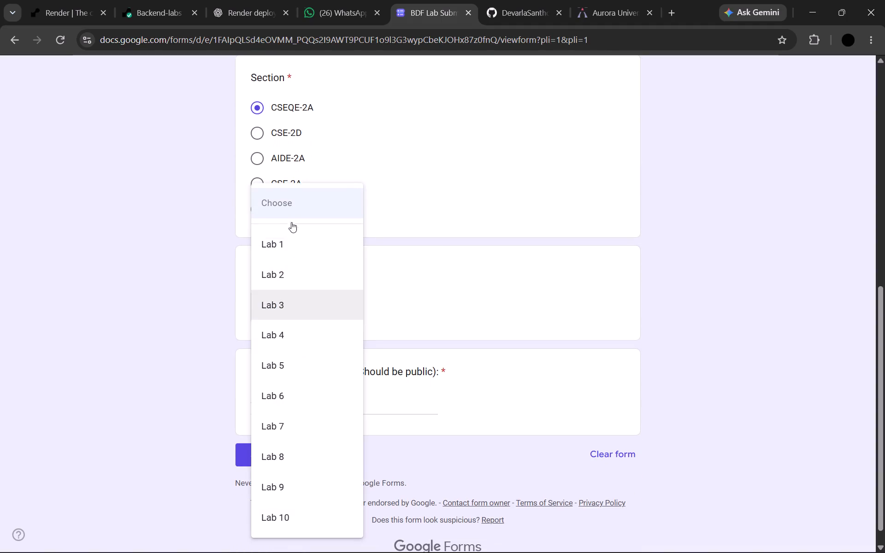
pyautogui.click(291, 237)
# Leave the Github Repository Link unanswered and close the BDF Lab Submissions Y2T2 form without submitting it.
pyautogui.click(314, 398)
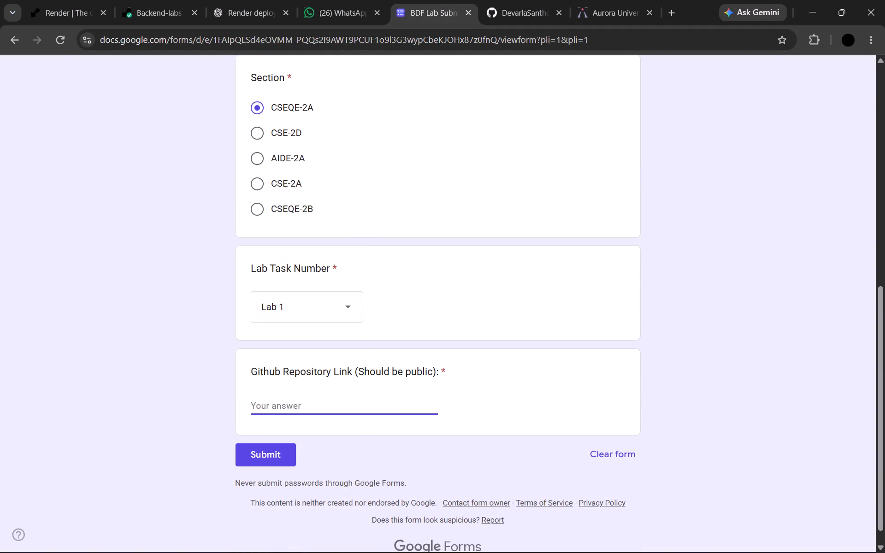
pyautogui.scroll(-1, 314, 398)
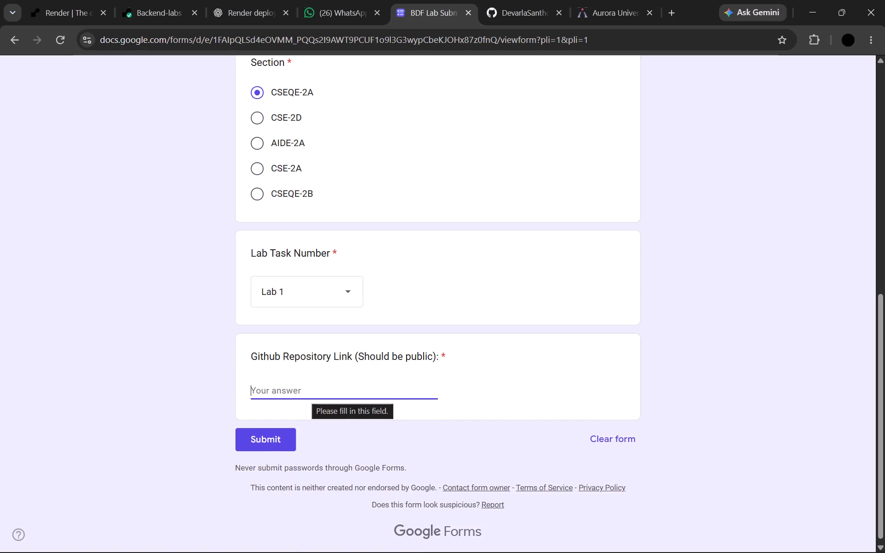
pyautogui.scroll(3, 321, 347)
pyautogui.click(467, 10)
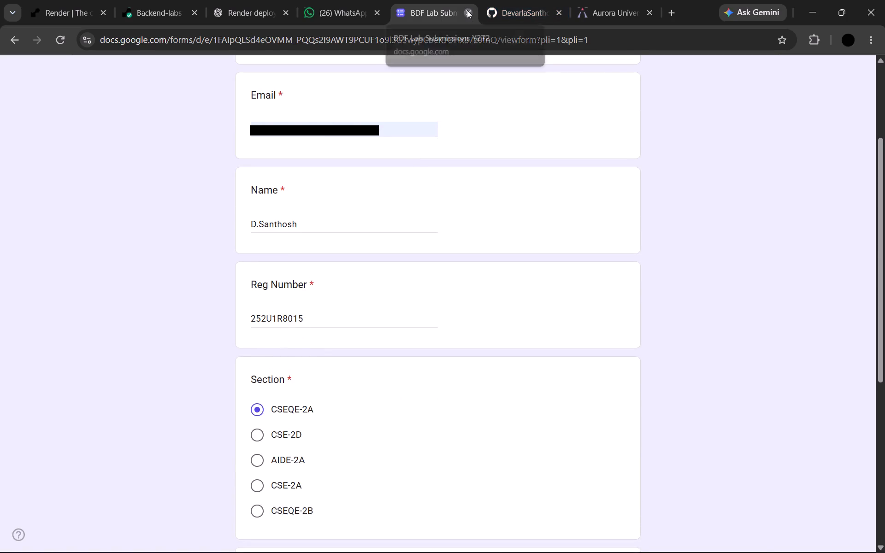
# Return to the Aurora assessments page, re-upload the Backend lab-01 PDF to Lab Report 1 twice, and close the assessment details.
pyautogui.click(521, 7)
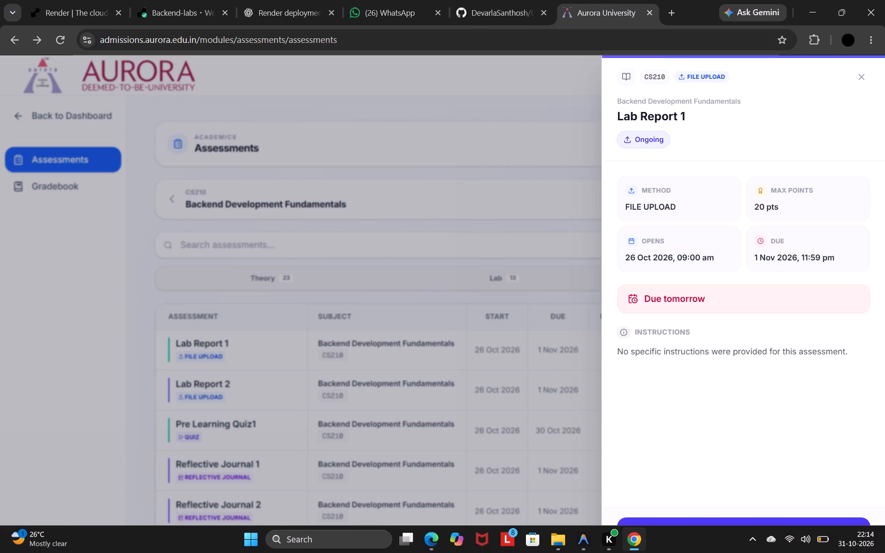
pyautogui.click(692, 523)
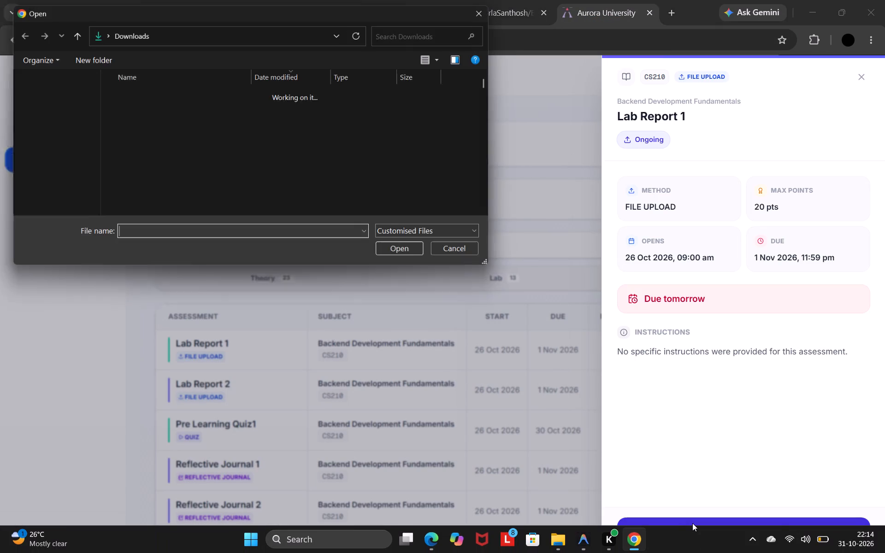
pyautogui.click(265, 117)
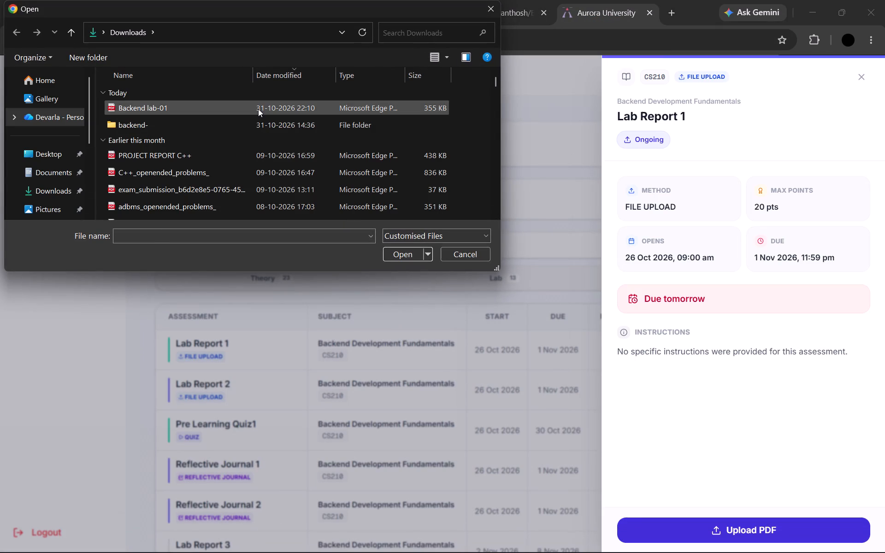
pyautogui.doubleClick(258, 109)
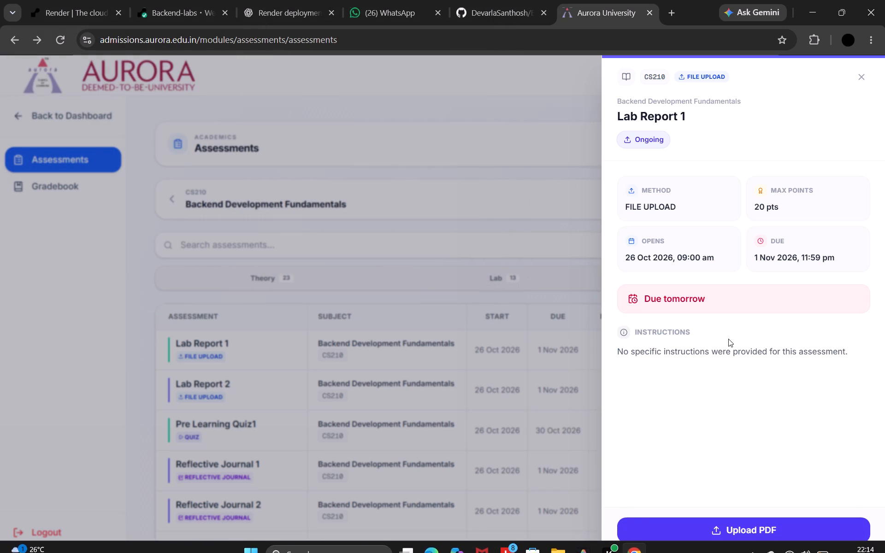
pyautogui.click(685, 522)
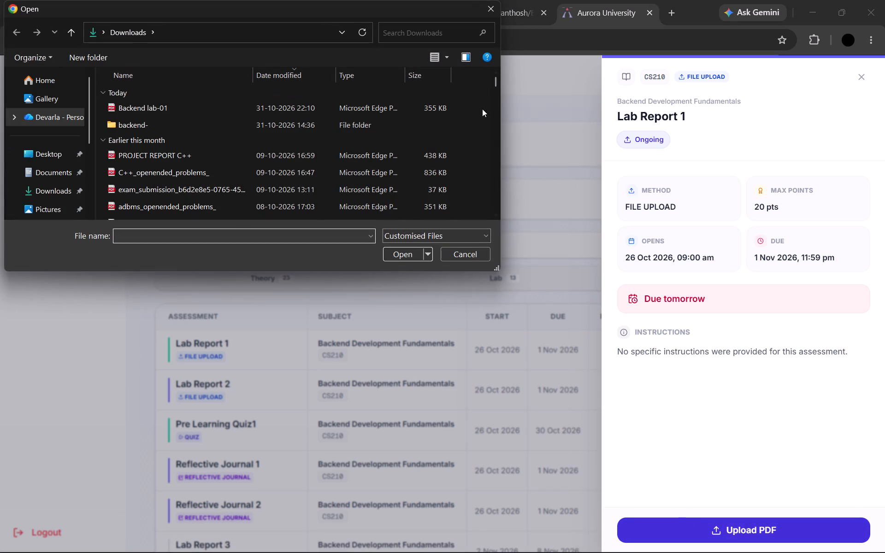
pyautogui.doubleClick(407, 112)
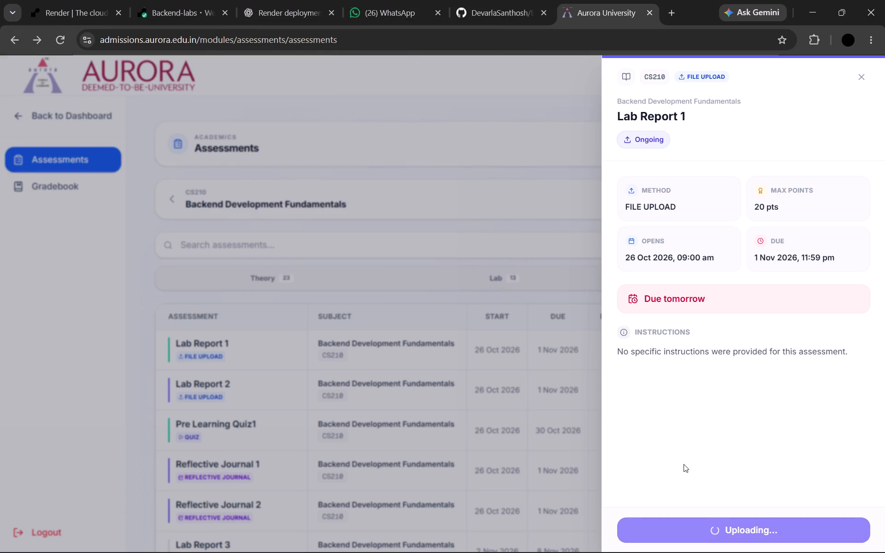
pyautogui.click(861, 74)
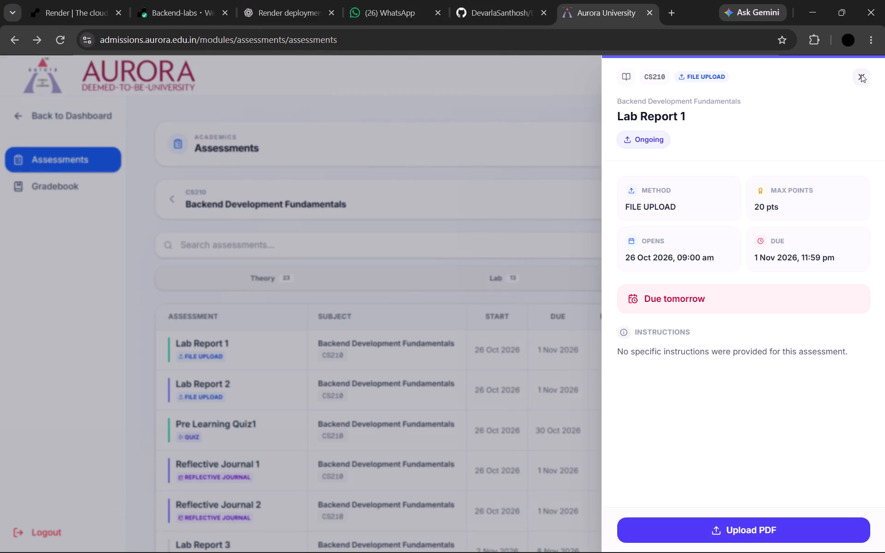
pyautogui.click(757, 408)
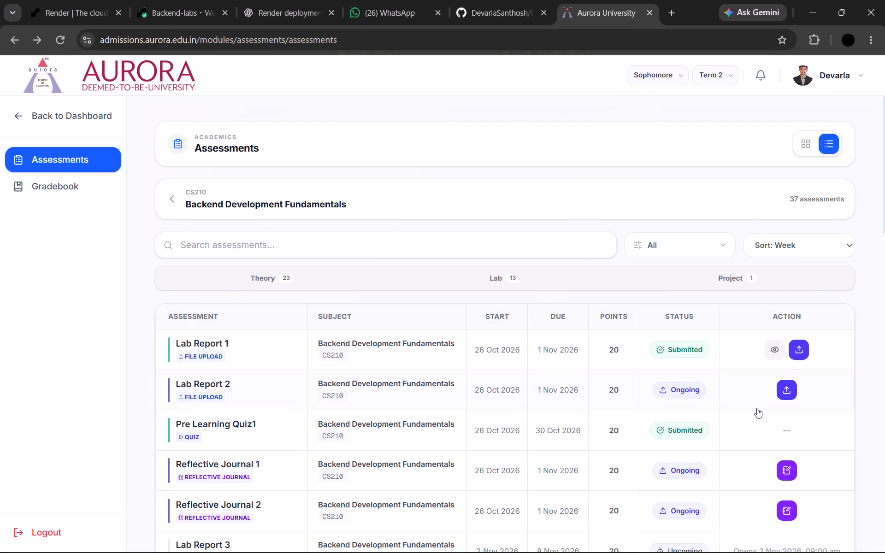
# View the submitted Lab Report 1 PDF and follow its GitHub repository link to check the lab-01 folder.
pyautogui.click(773, 341)
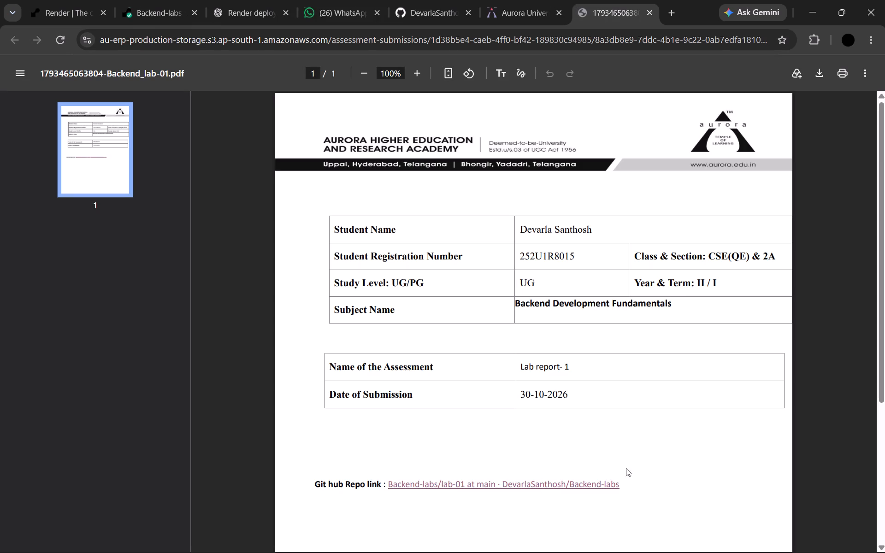
pyautogui.click(586, 485)
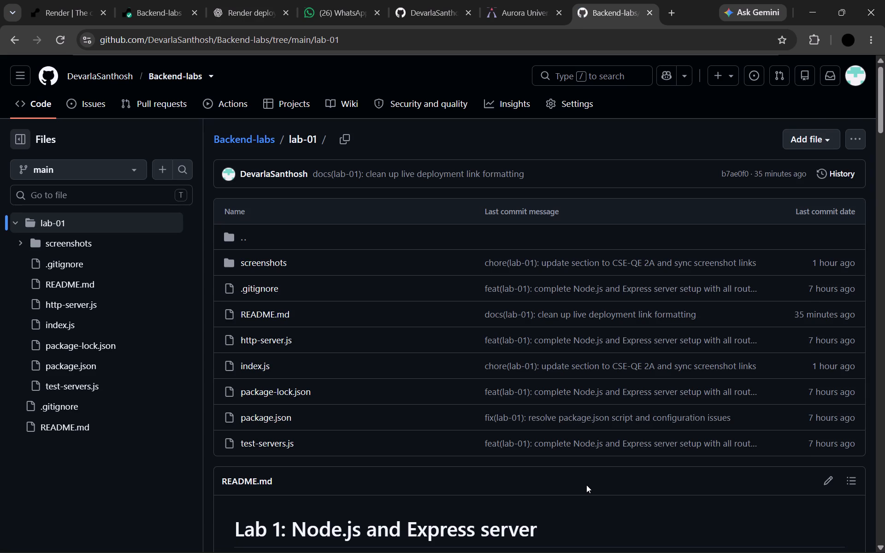
# Review the lab-01 README on GitHub, from the live link and completed tasks to the route screenshots, and close that page.
pyautogui.scroll(-3, 586, 485)
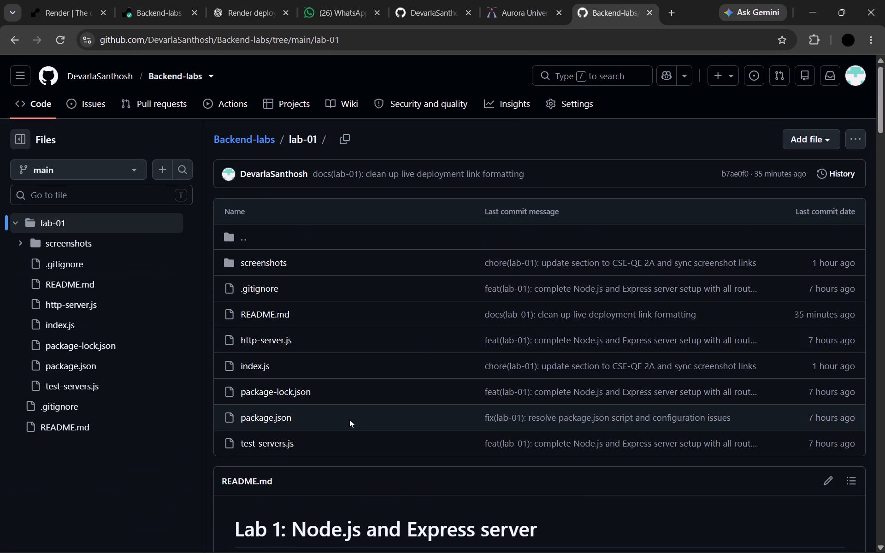
pyautogui.scroll(-6, 349, 419)
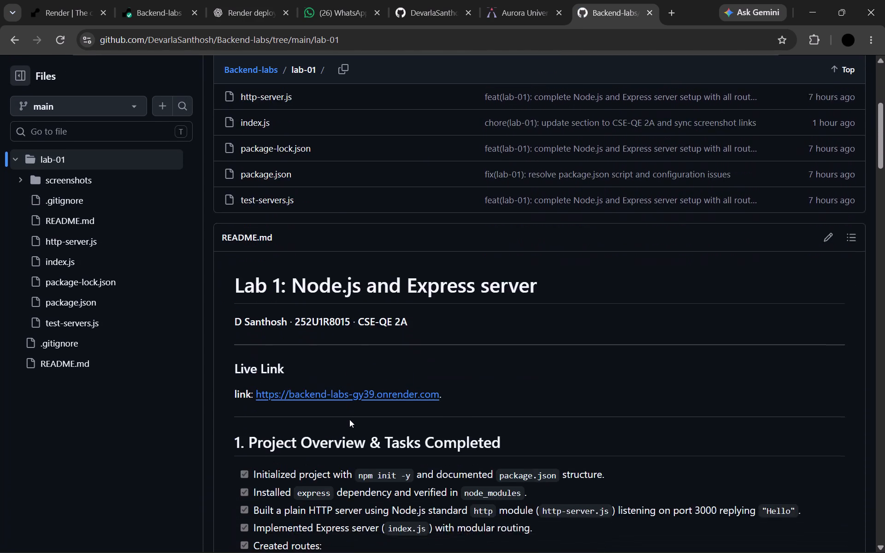
pyautogui.scroll(-5, 349, 419)
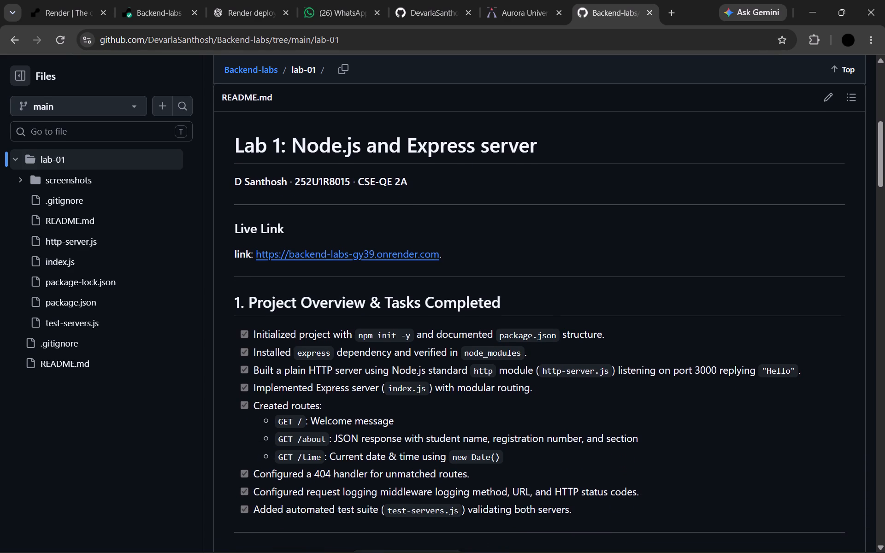
pyautogui.scroll(-13, 349, 419)
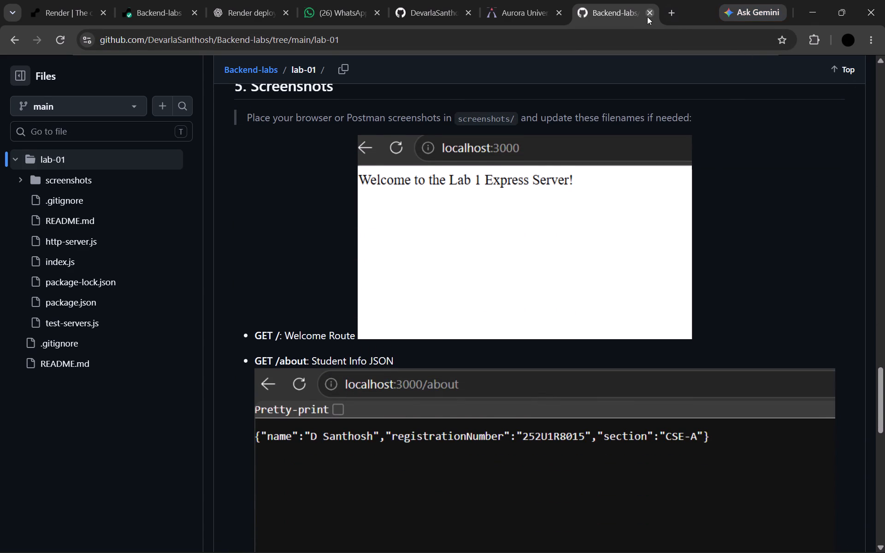
pyautogui.click(647, 16)
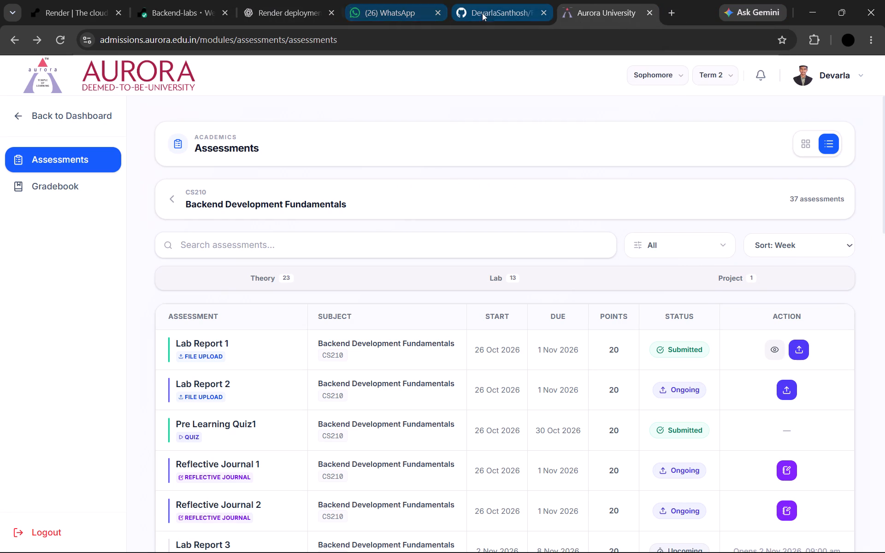
# Close the Backend-labs repository's main page on GitHub and return to the Aurora assessments page.
pyautogui.click(487, 11)
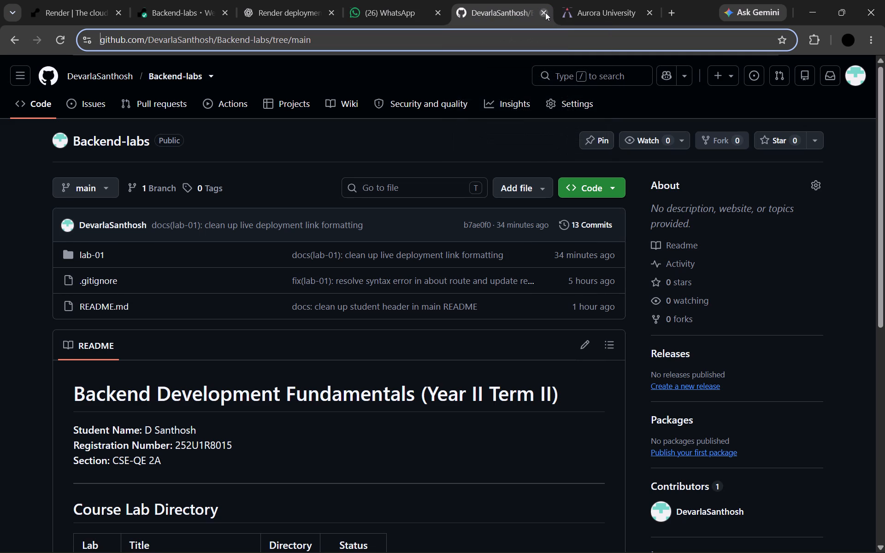
pyautogui.click(544, 12)
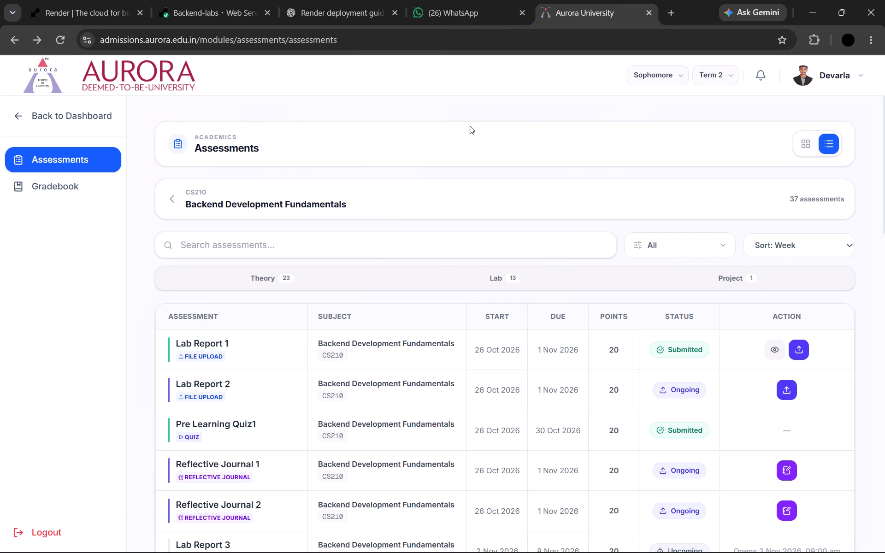
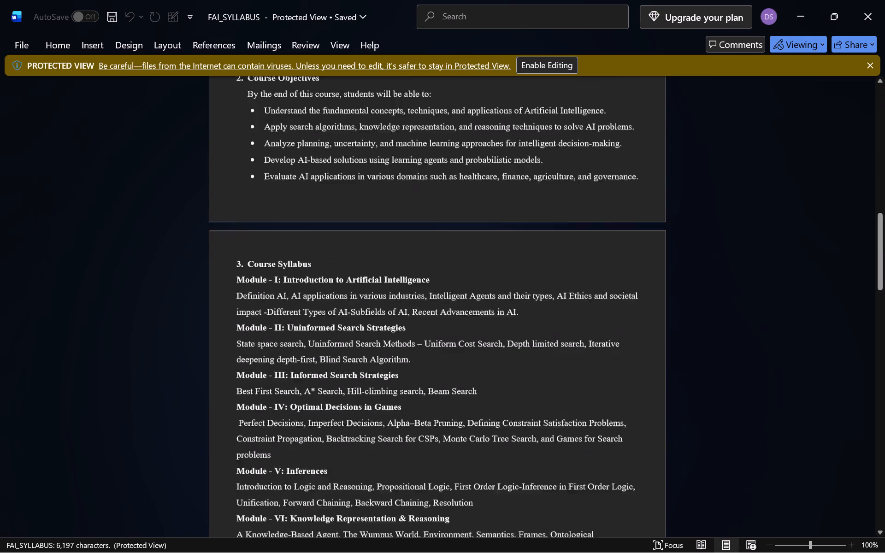
# Review the FAI_SYLLABUS document's course modules, course outcomes and weekly list of laboratory experiments.
pyautogui.scroll(-4, 515, 340)
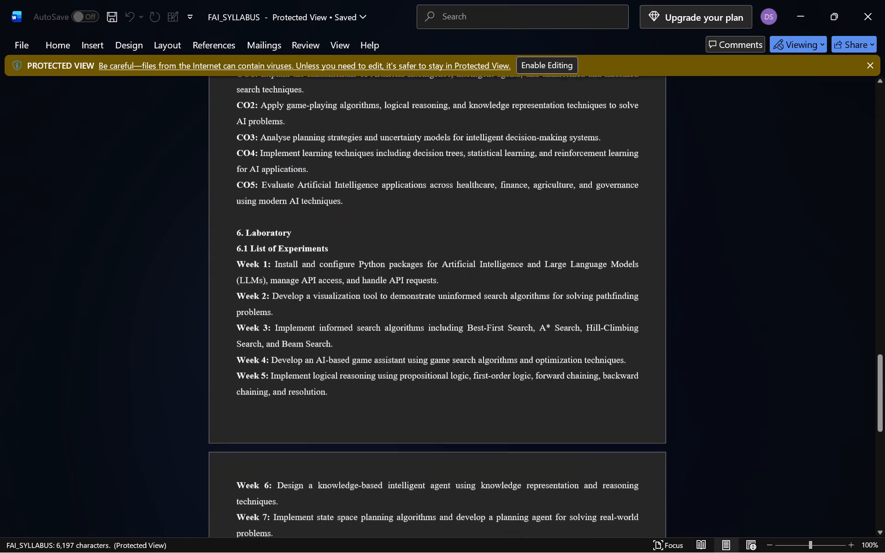
pyautogui.scroll(-2, 515, 340)
pyautogui.scroll(12, 515, 340)
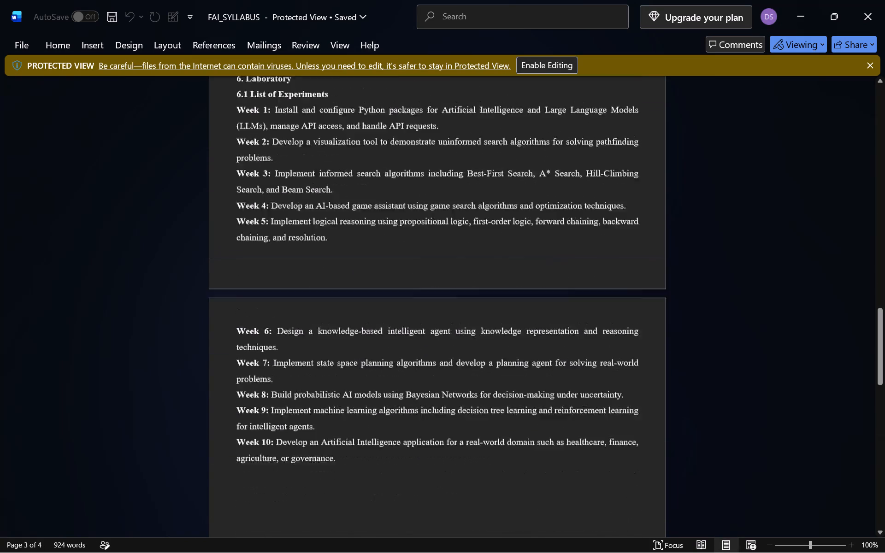
pyautogui.scroll(7, 515, 340)
# Enable editing of the protected FAI_SYLLABUS document and bring up its file-level save and export options.
pyautogui.click(532, 59)
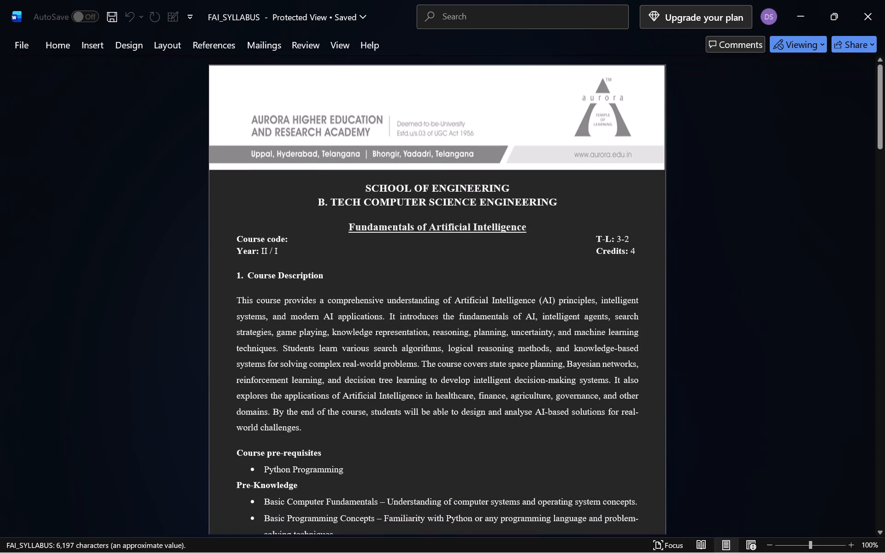
pyautogui.click(24, 45)
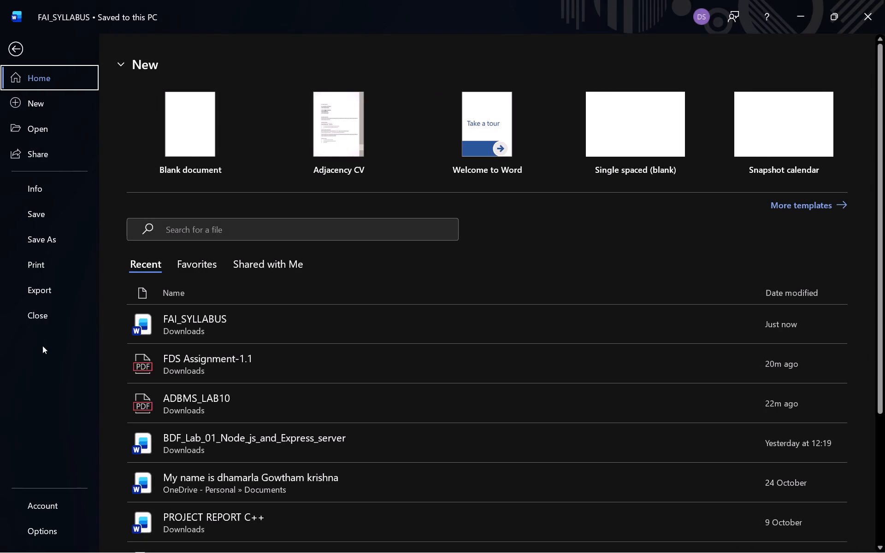
# Export the FAI_SYLLABUS document as a PDF named FAI_SYLLABUS in the Documents folder, and close the browser window showing it.
pyautogui.click(44, 299)
pyautogui.click(392, 197)
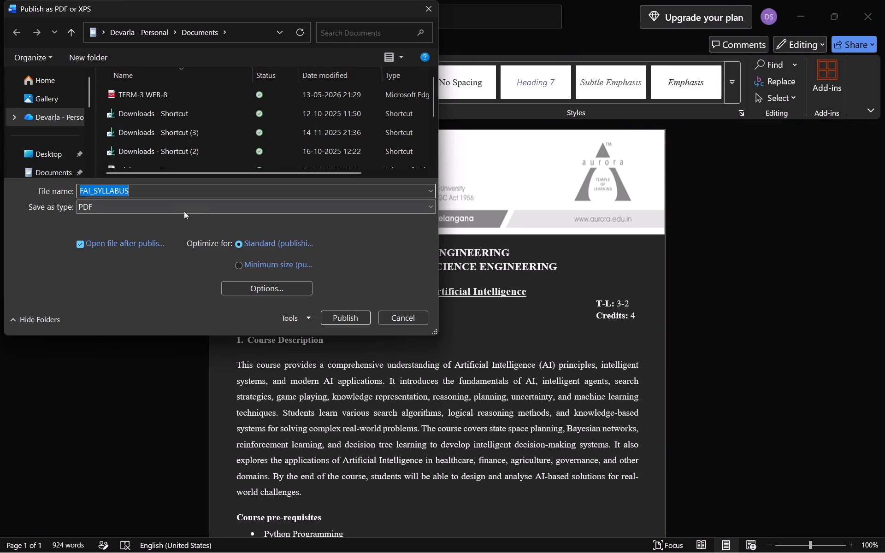
pyautogui.click(354, 320)
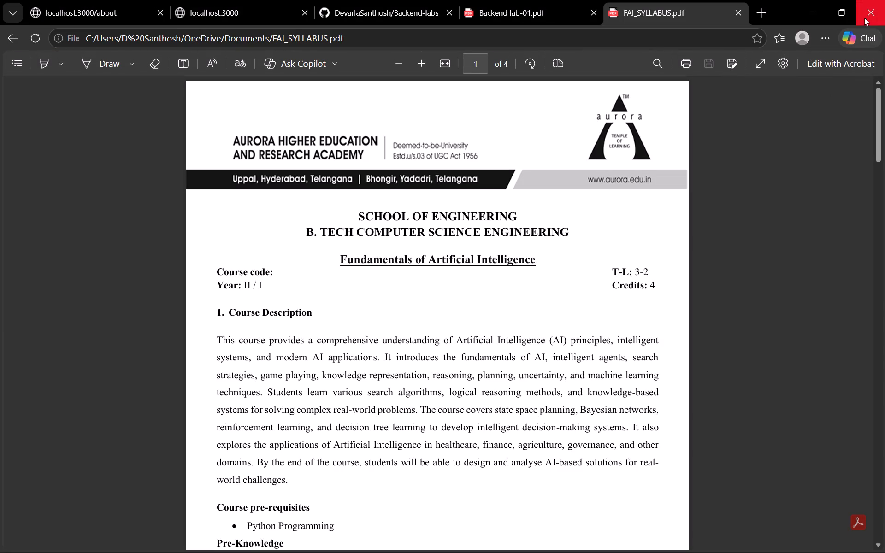
pyautogui.click(864, 18)
# Skim the first page of the FAI_SYLLABUS Word document and close it.
pyautogui.scroll(-4, 474, 493)
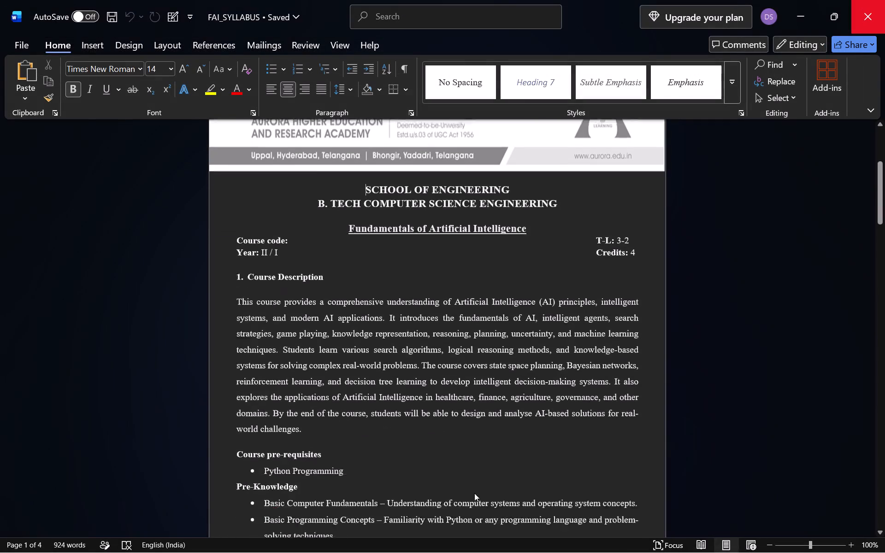
pyautogui.scroll(-2, 474, 493)
pyautogui.scroll(7, 474, 493)
pyautogui.click(867, 13)
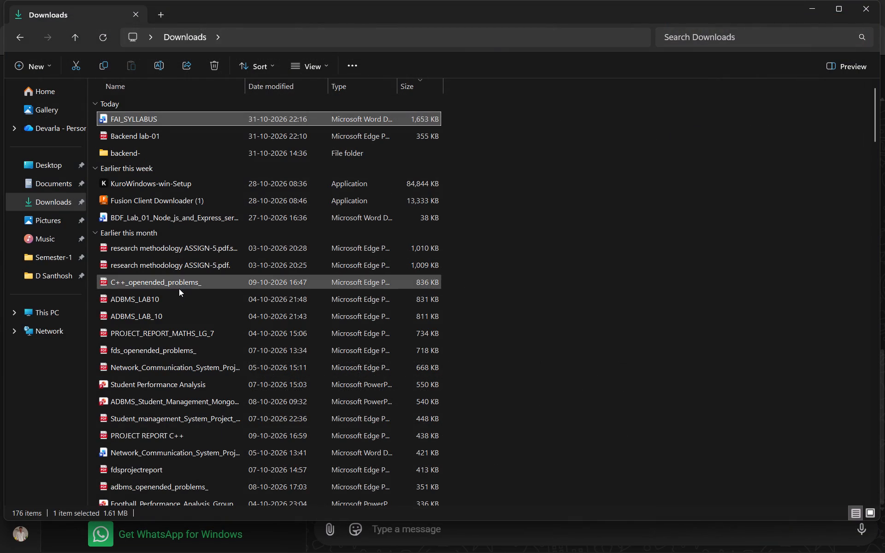
# Look through the Downloads folder for the exported FAI_SYLLABUS PDF.
pyautogui.scroll(-1, 174, 320)
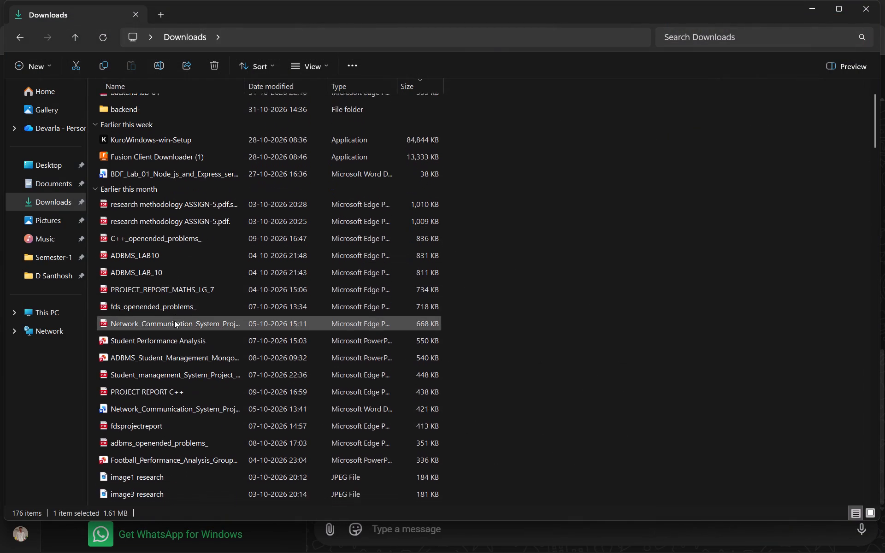
pyautogui.scroll(-2, 174, 320)
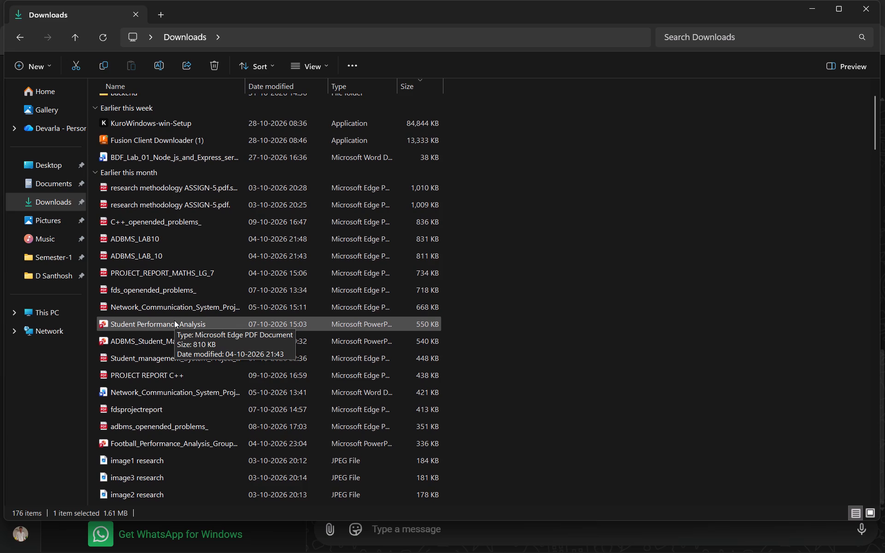
pyautogui.scroll(-4, 174, 320)
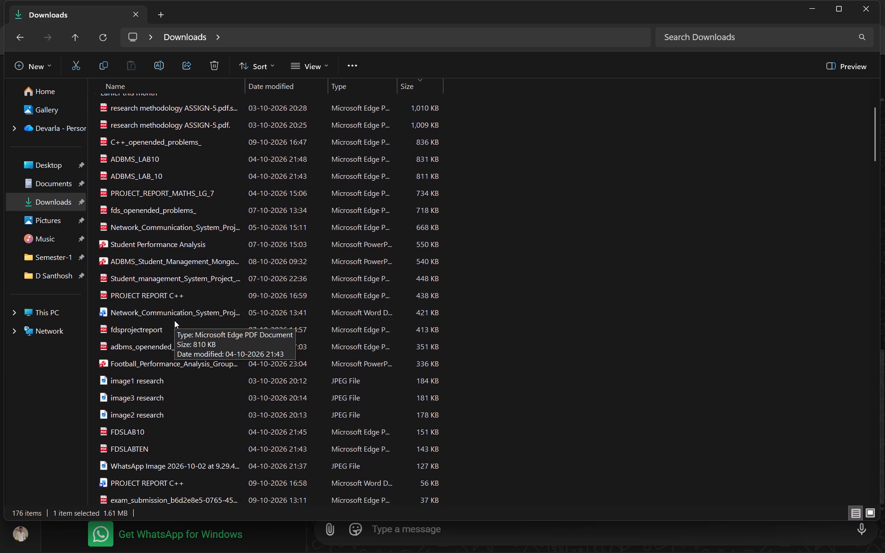
pyautogui.scroll(-7, 174, 320)
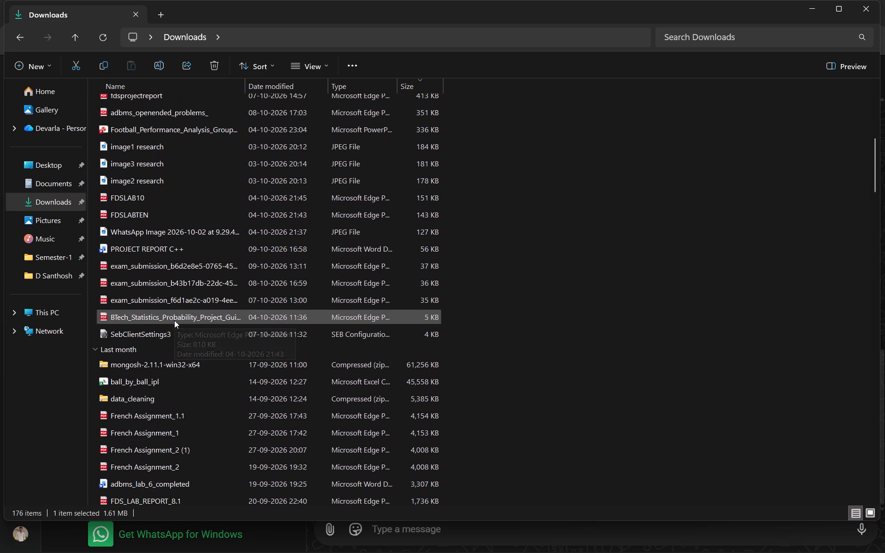
pyautogui.scroll(-2, 174, 320)
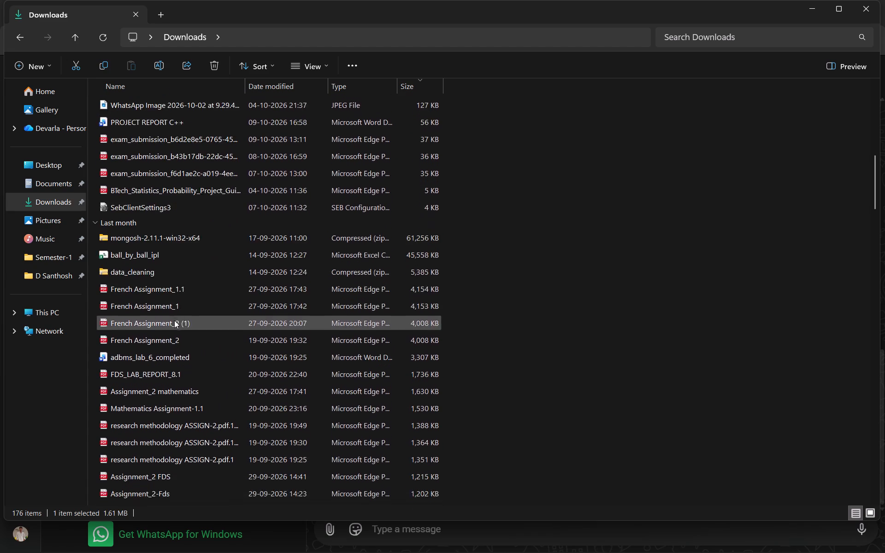
pyautogui.scroll(-2, 174, 320)
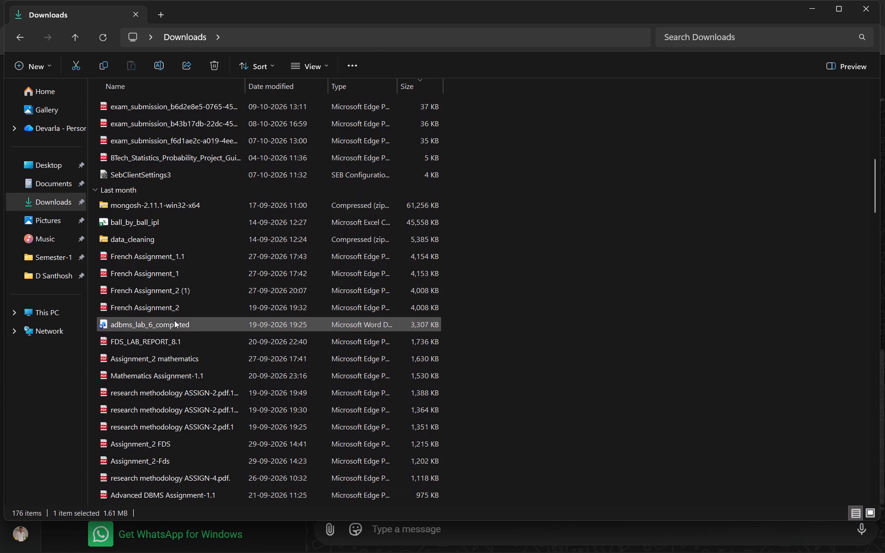
pyautogui.scroll(-5, 174, 320)
pyautogui.scroll(11, 174, 320)
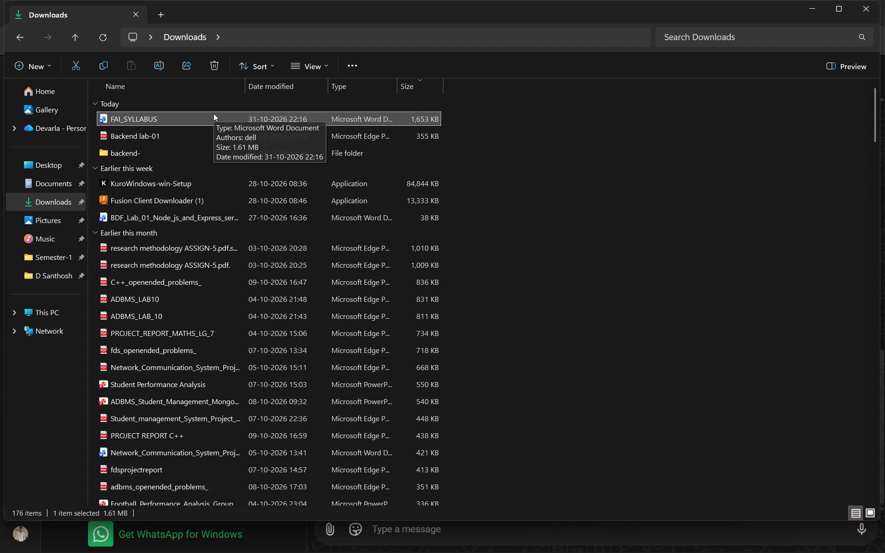
# Delete the FAI_SYLLABUS Word document from the Downloads folder.
pyautogui.hotkey('ctrl', 'd')
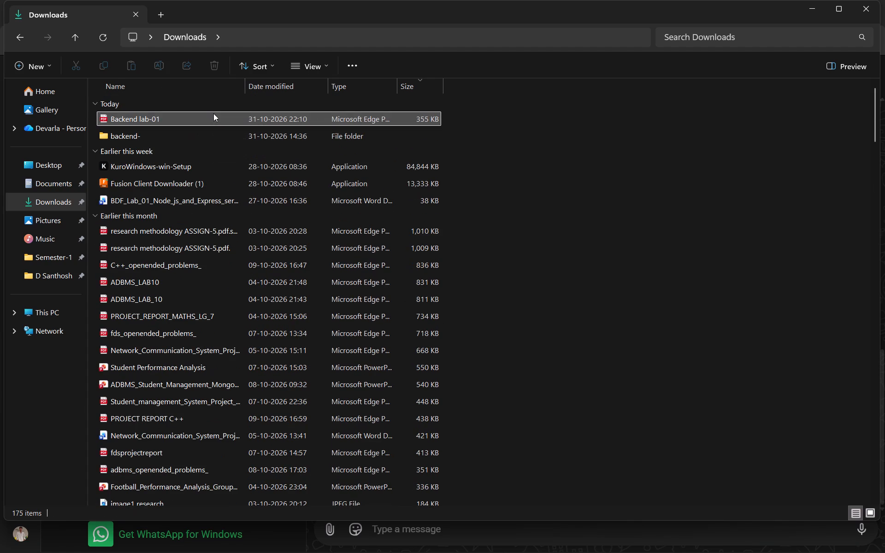
# Check Downloads again for the exported PDF, and select the FAI_SYLLABUS PDF in the Documents folder.
pyautogui.scroll(-1, 206, 242)
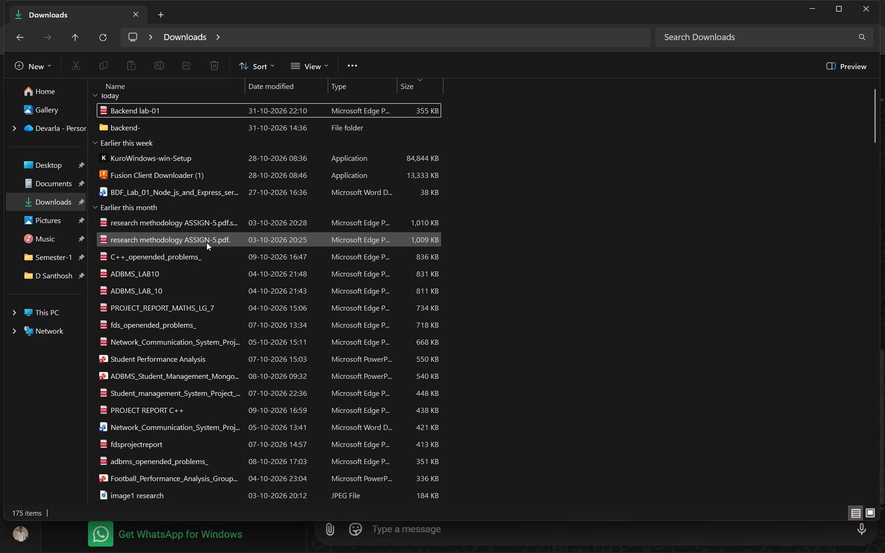
pyautogui.scroll(-1, 206, 242)
pyautogui.scroll(-3, 206, 339)
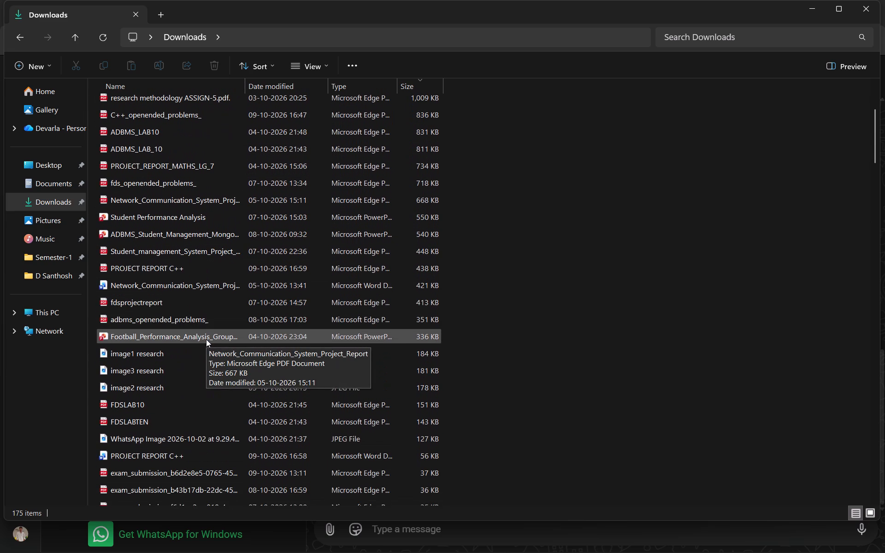
pyautogui.scroll(-1, 206, 339)
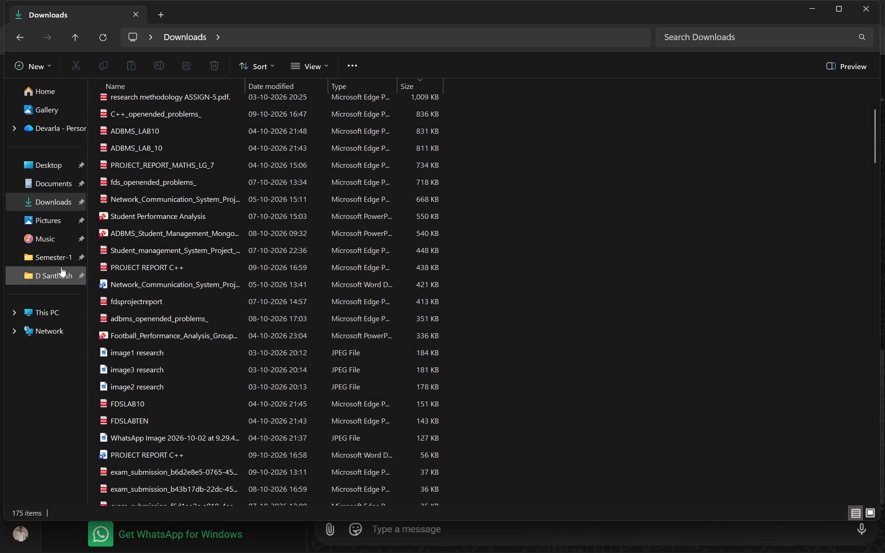
pyautogui.click(55, 190)
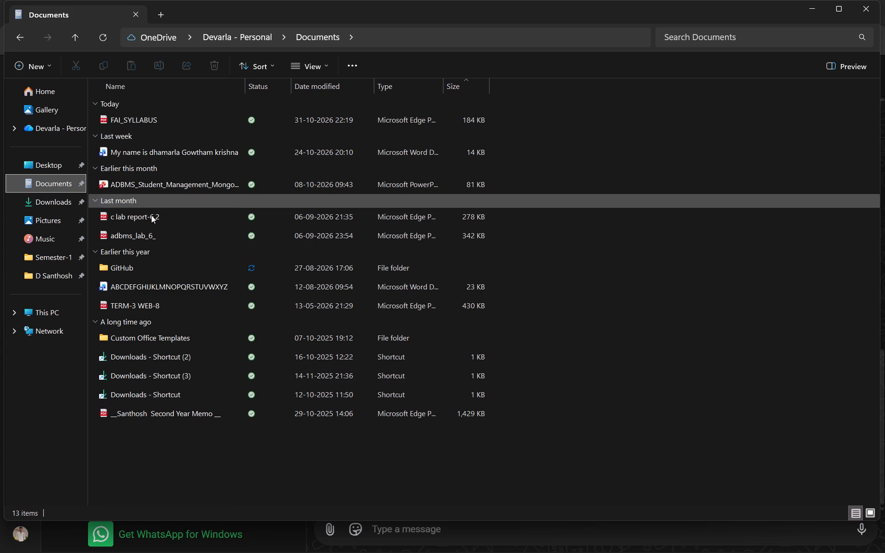
pyautogui.click(155, 116)
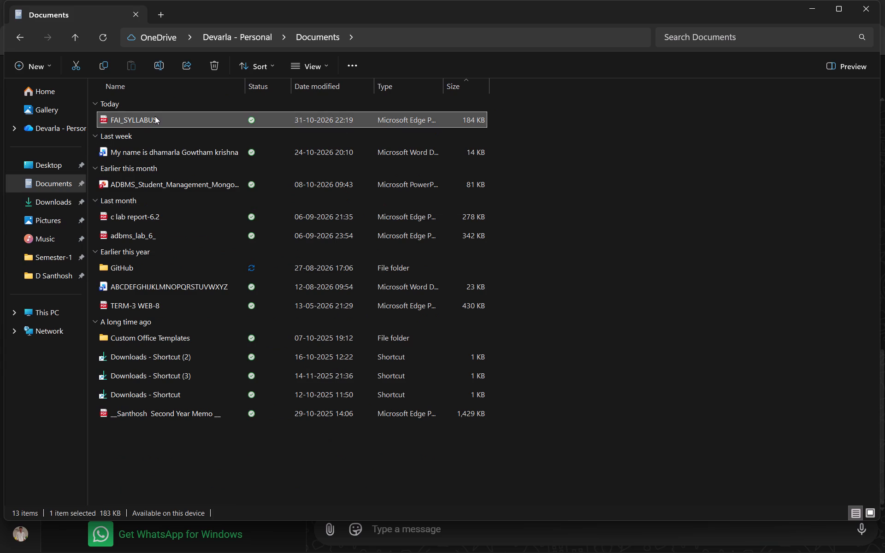
# Open the sharing options for the FAI_SYLLABUS PDF in the Documents folder.
pyautogui.click(180, 61)
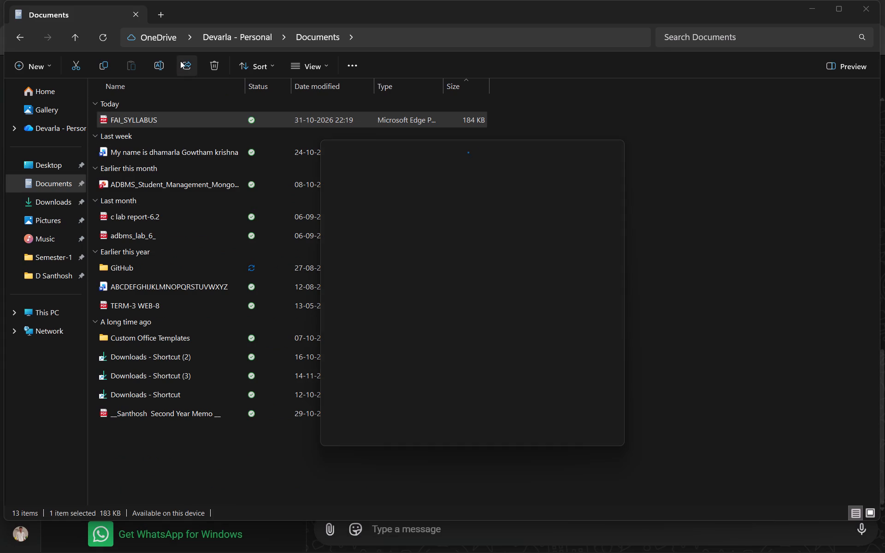
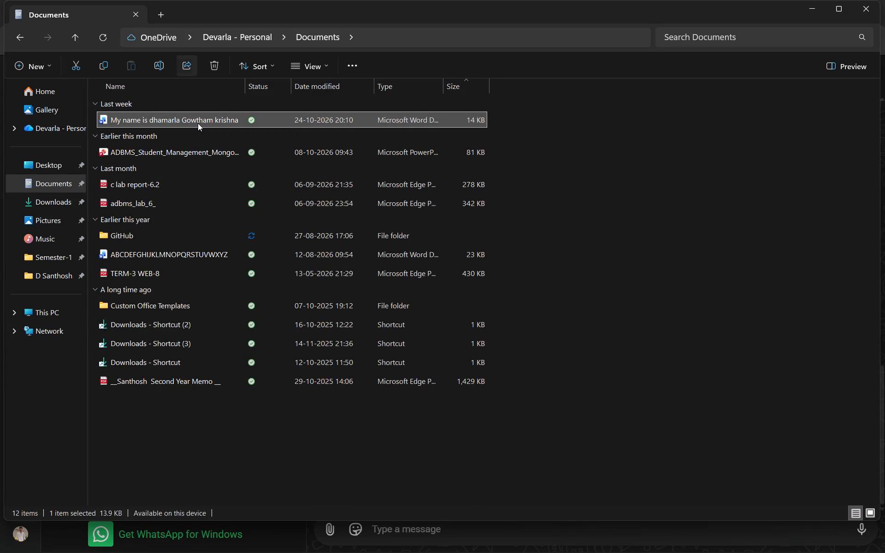
# Open the "My name is…" Word document from last week in the Documents folder to view its contents.
pyautogui.doubleClick(198, 123)
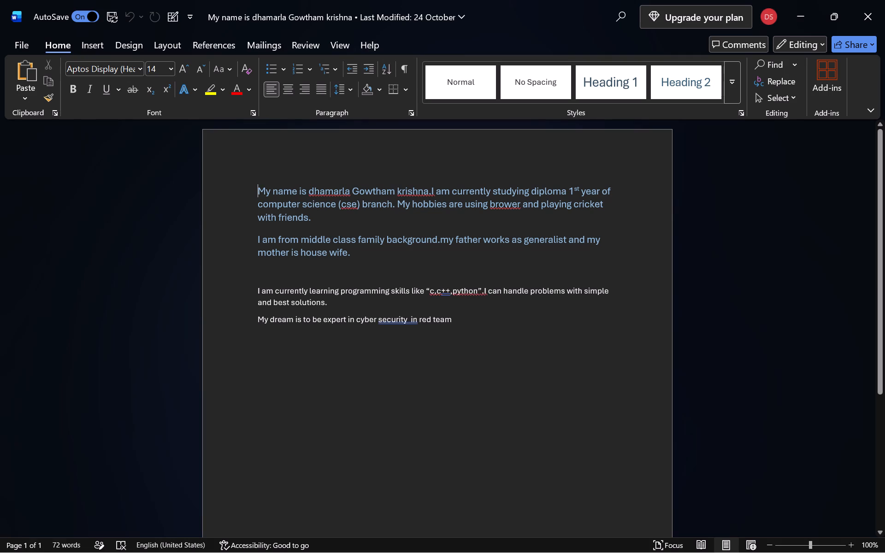
# Skim the self-introduction Word document to the end of its text and close it.
pyautogui.scroll(-1, 331, 285)
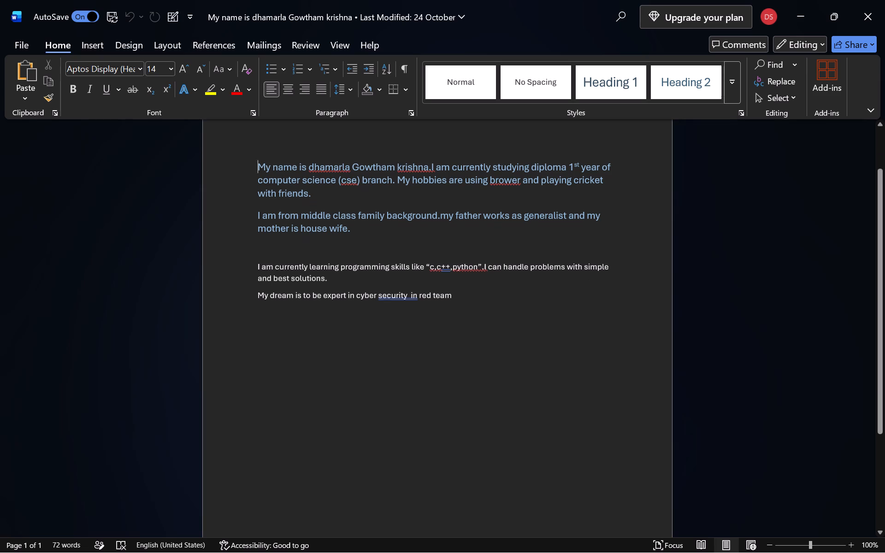
pyautogui.scroll(-1, 331, 285)
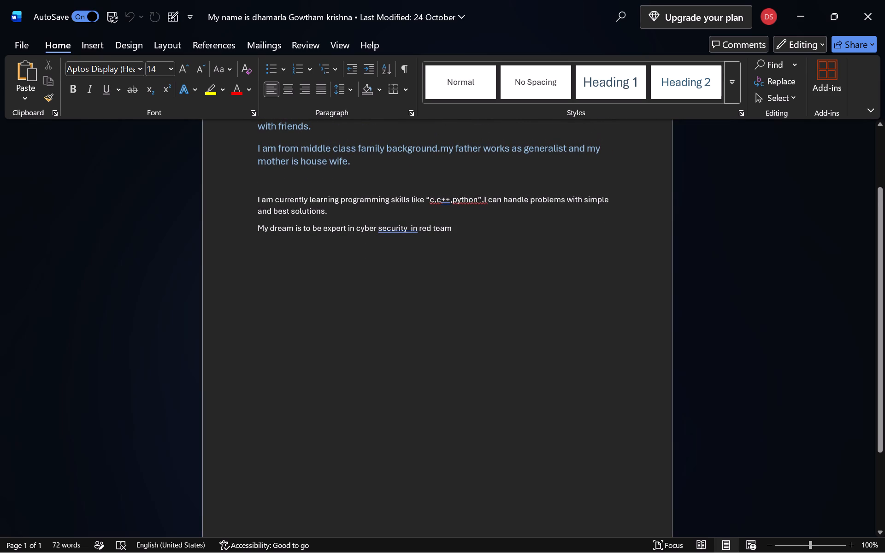
pyautogui.click(862, 20)
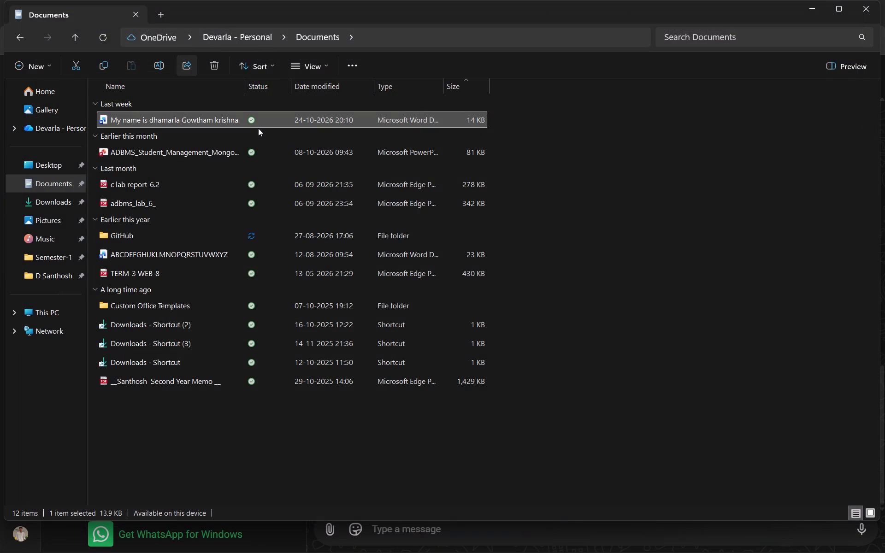
# Delete the self-introduction Word document from the Documents folder.
pyautogui.hotkey('ctrl', 'd')
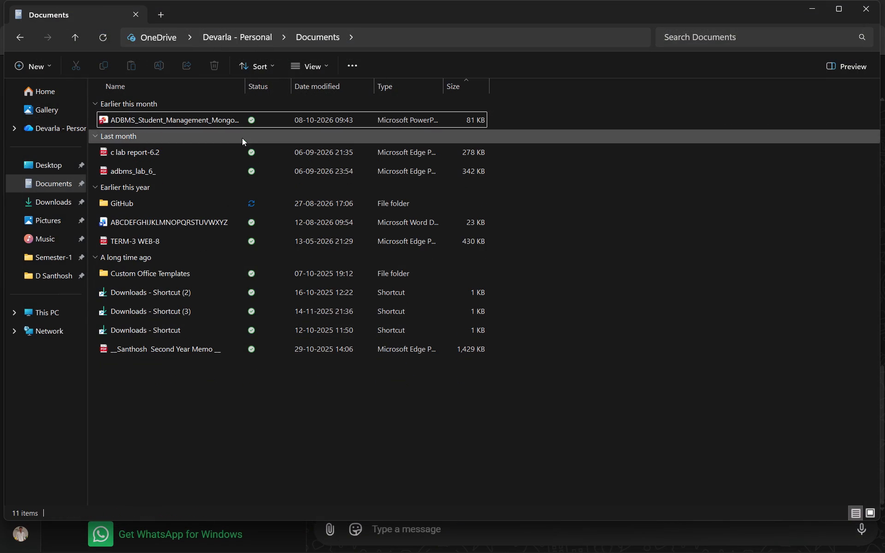
pyautogui.hotkey('ctrl', 'd')
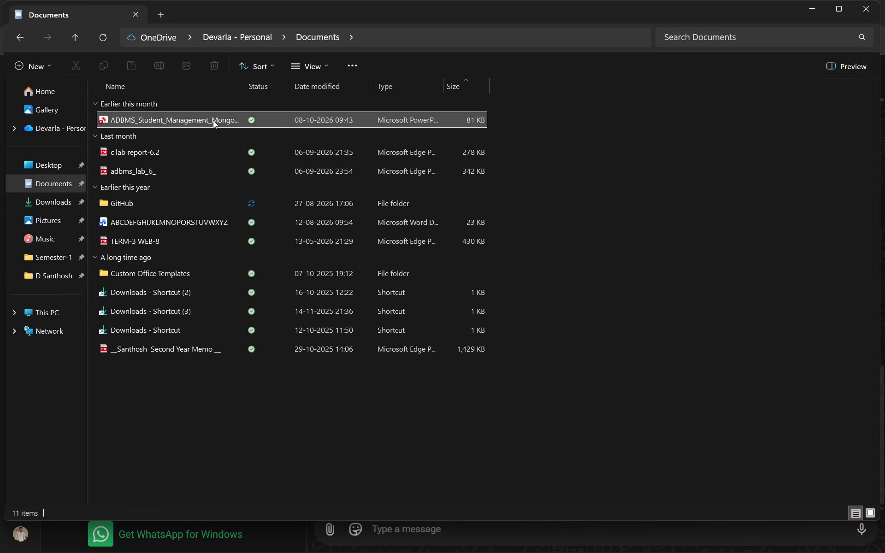
pyautogui.hotkey('ctrl', 'd')
# Delete the ADBMS_Student_Management presentation and the adbms_lab_6_ and c lab report-6.2 PDFs from the Documents folder.
pyautogui.click(213, 120)
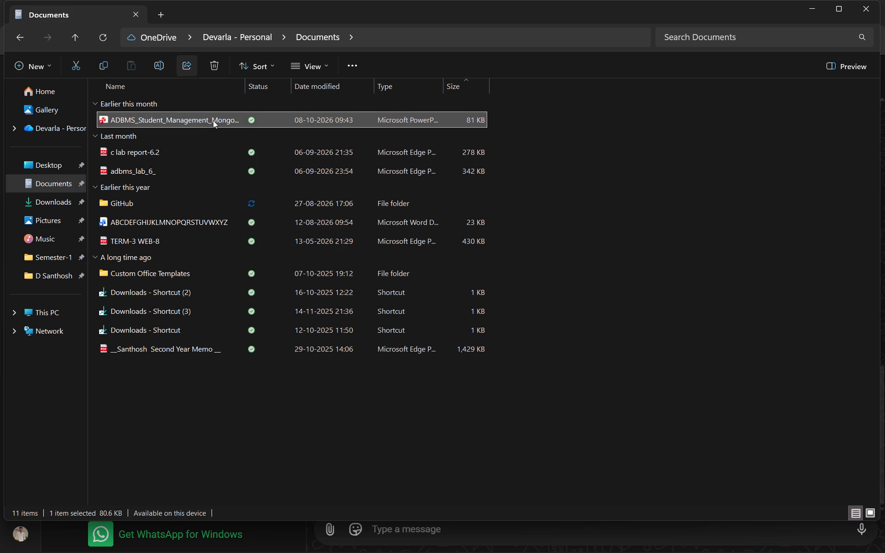
pyautogui.hotkey('ctrl', 'd')
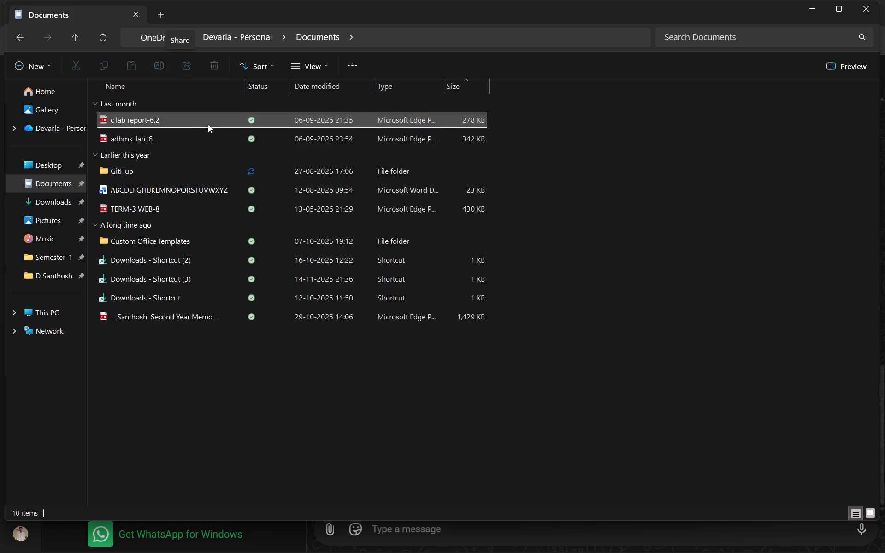
pyautogui.click(193, 134)
pyautogui.hotkey('ctrl', 'd')
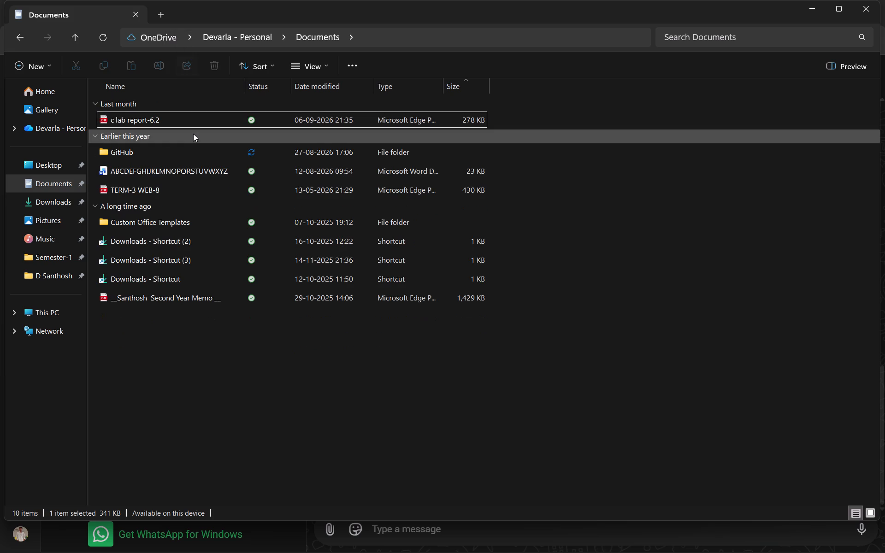
pyautogui.click(187, 121)
pyautogui.hotkey('ctrl', 'd')
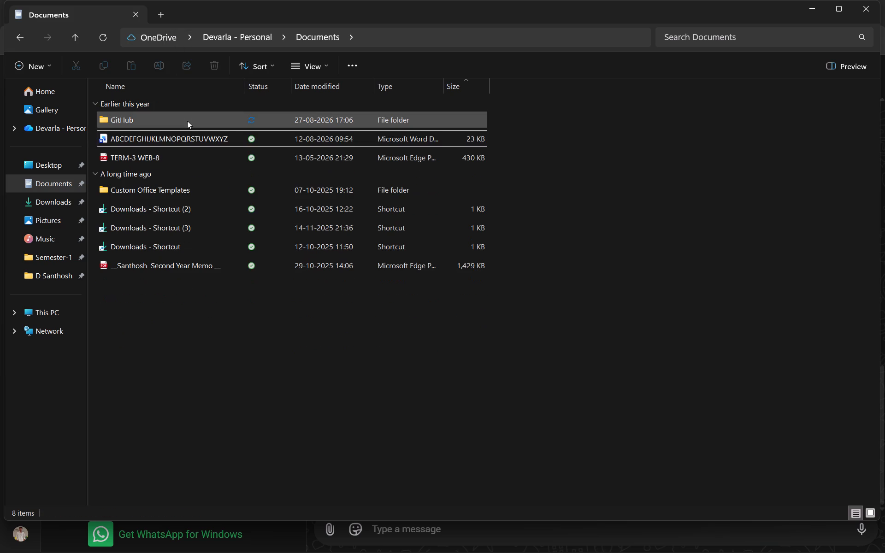
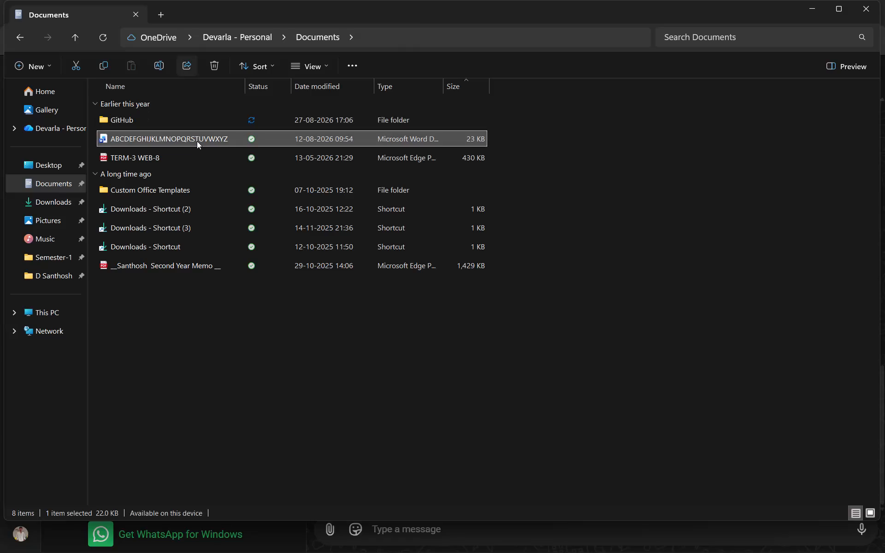
# Delete the ABCDEFGHIJKLMNOPQRSTUVWXYZ Word document from the Documents folder.
pyautogui.press('d')
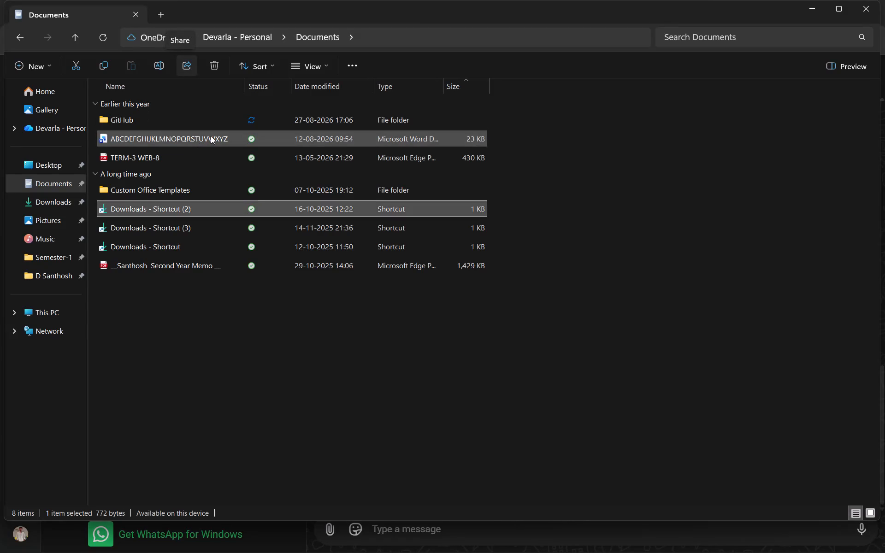
pyautogui.click(211, 136)
pyautogui.hotkey('ctrl', 'd')
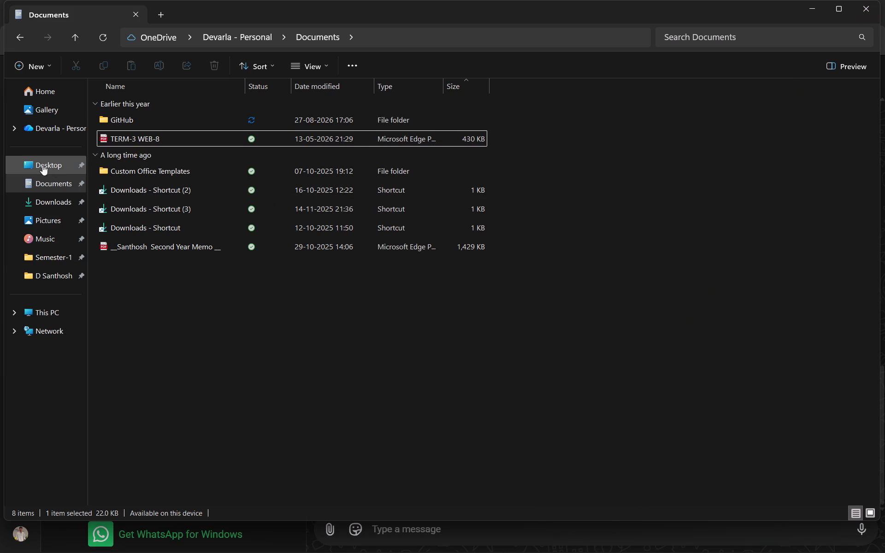
# Delete the data_cleaning compressed folder from last month's files in the Downloads folder.
pyautogui.click(52, 204)
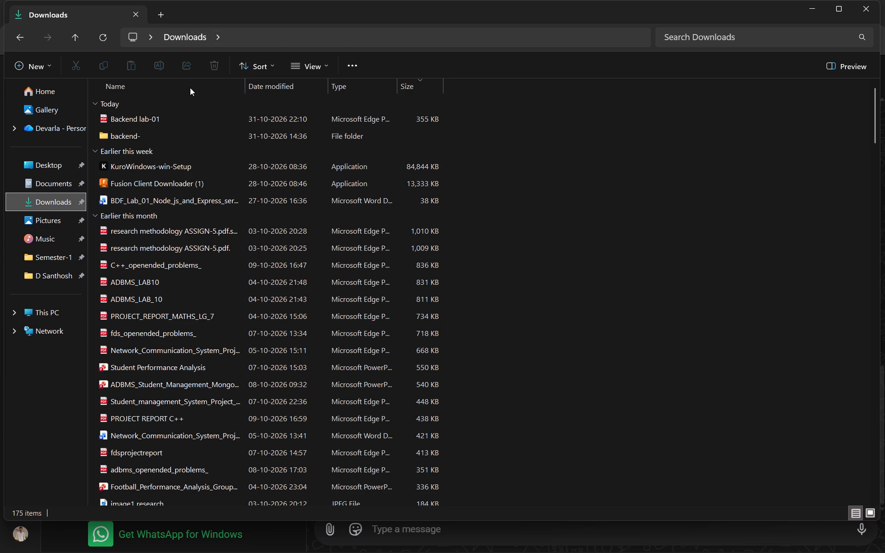
pyautogui.scroll(-2, 210, 270)
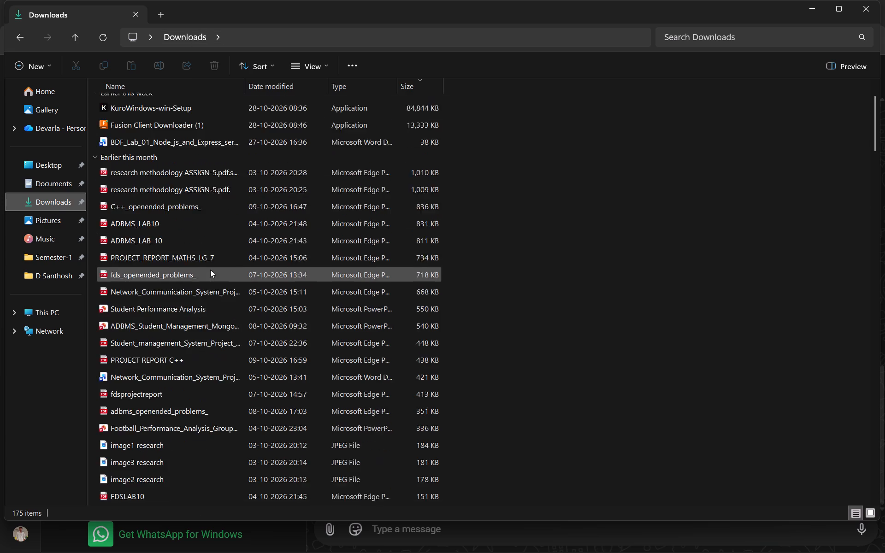
pyautogui.scroll(-5, 210, 270)
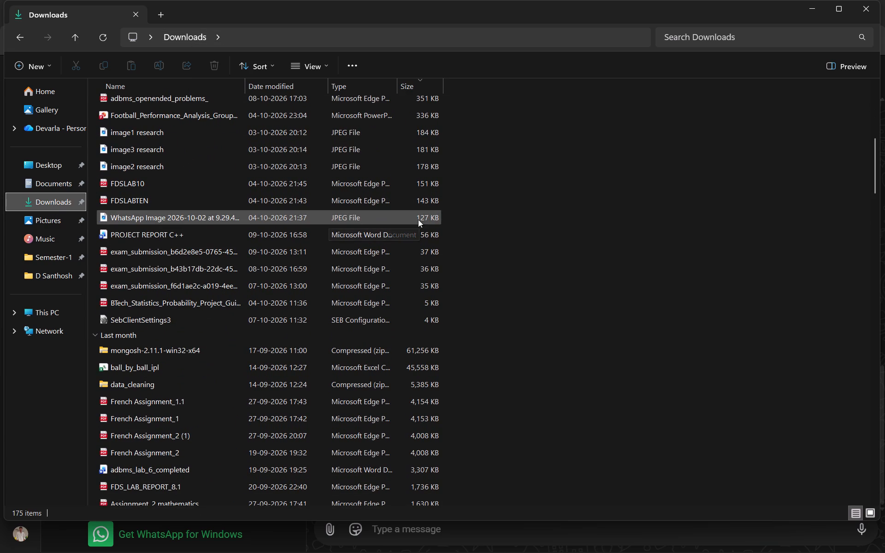
pyautogui.scroll(-1, 372, 404)
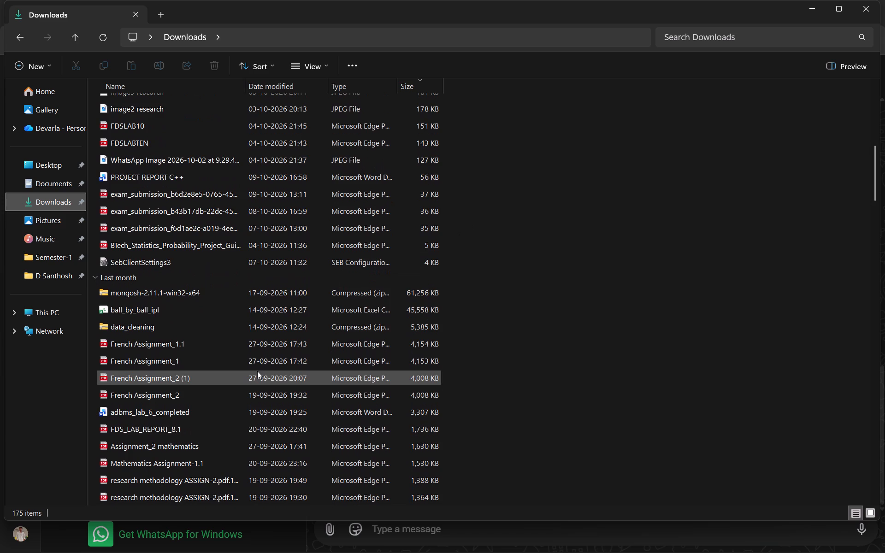
pyautogui.scroll(-4, 257, 371)
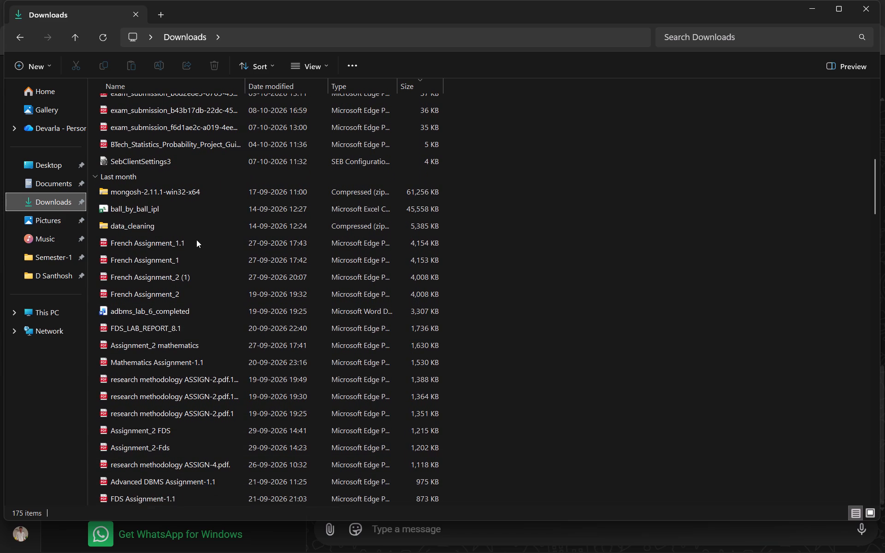
pyautogui.click(196, 228)
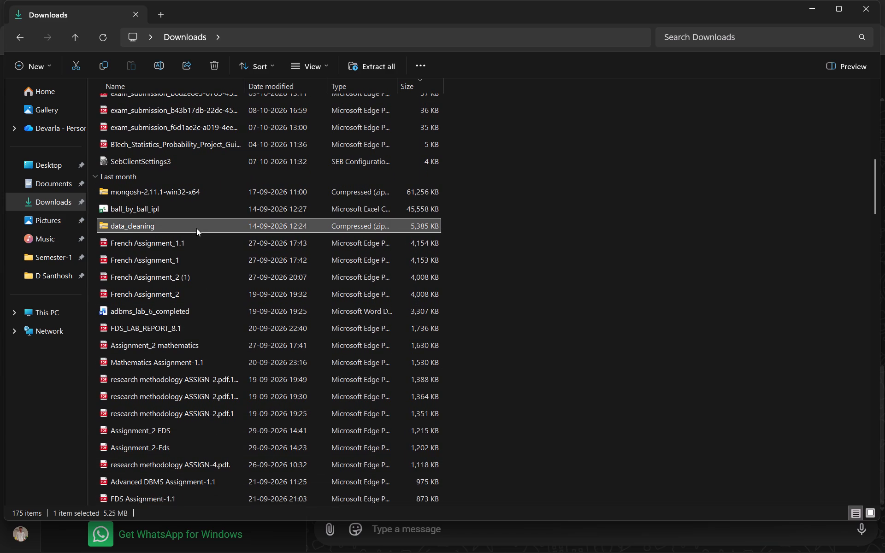
pyautogui.hotkey('ctrl', 'd')
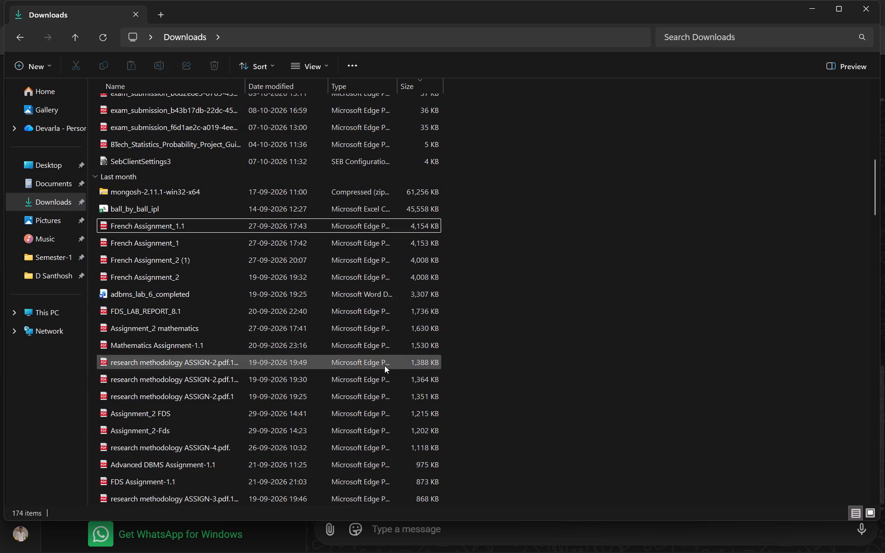
# Look through the rest of last month's files in the Downloads folder for further items to clean up.
pyautogui.scroll(-5, 369, 382)
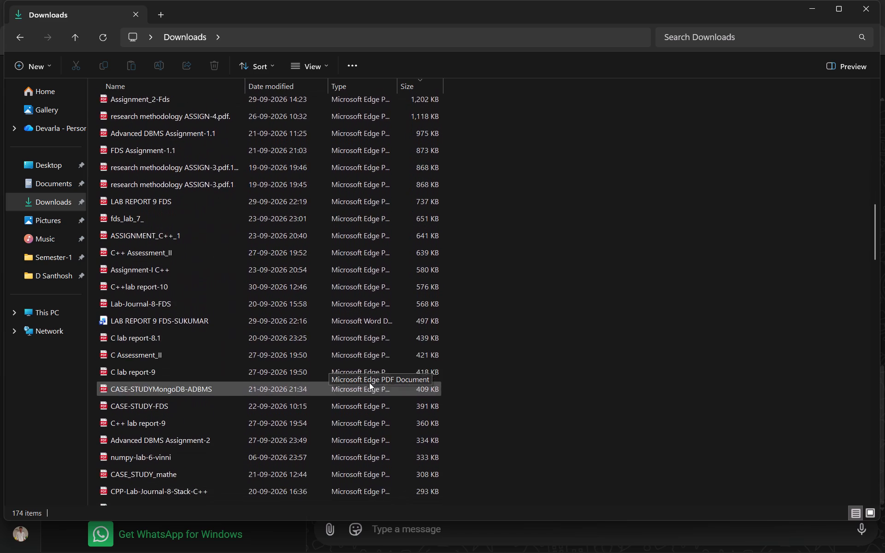
pyautogui.scroll(-6, 369, 382)
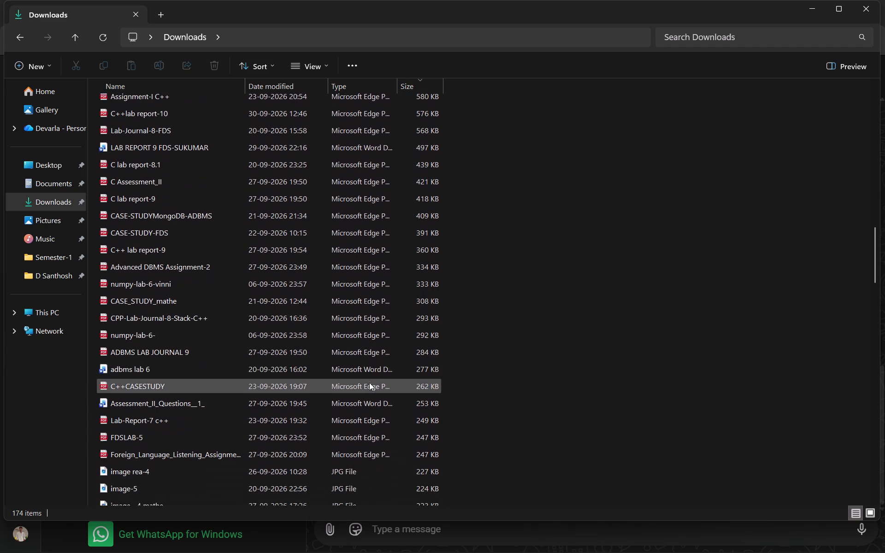